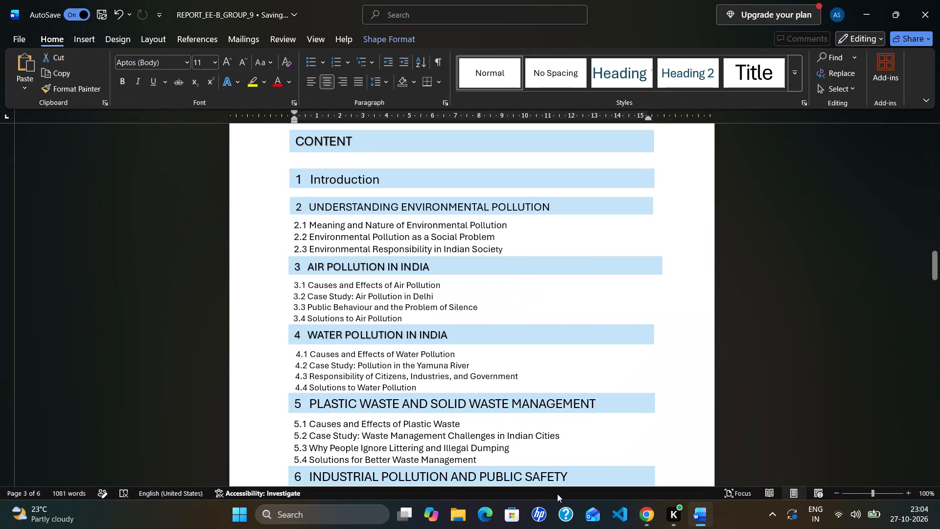
# Move the empty light-blue heading bar on page 6 further down, leaving space beneath the last introduction paragraph.
pyautogui.scroll(-1, 557, 494)
pyautogui.scroll(-4, 553, 377)
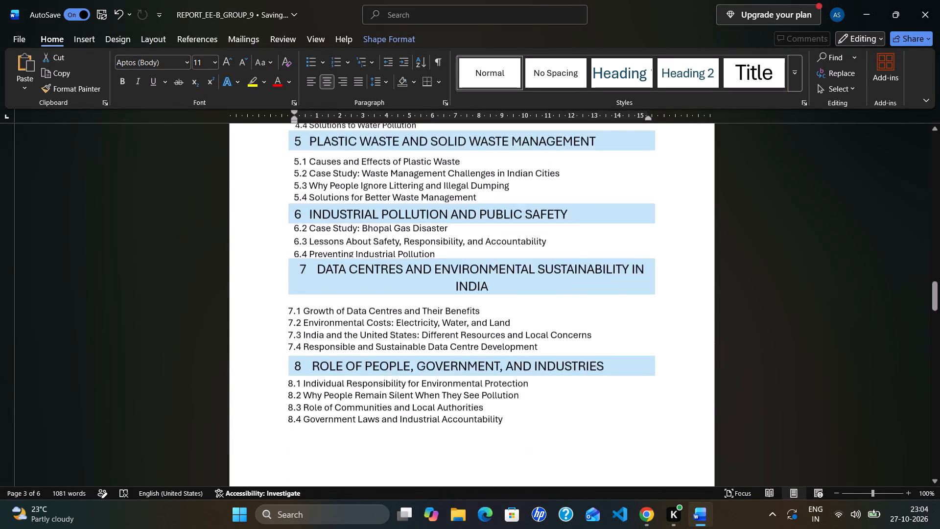
pyautogui.scroll(-7, 553, 377)
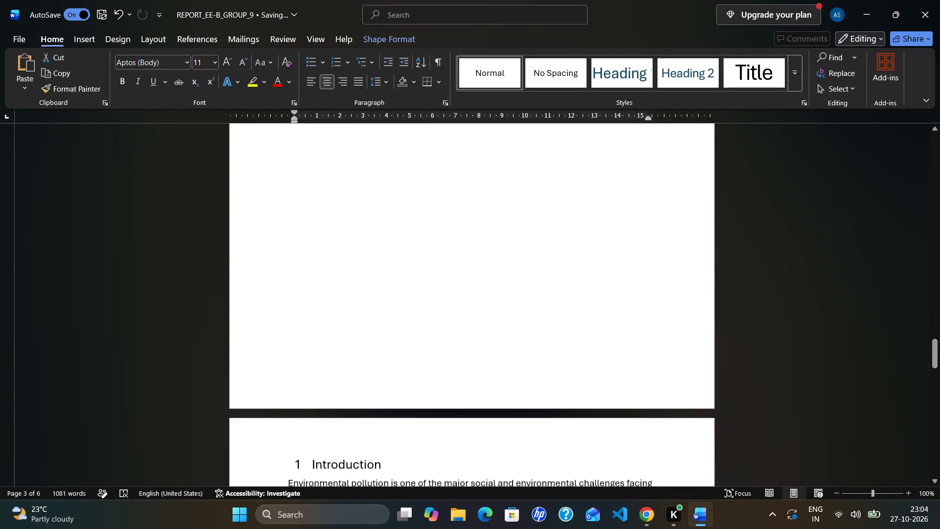
pyautogui.scroll(-5, 553, 377)
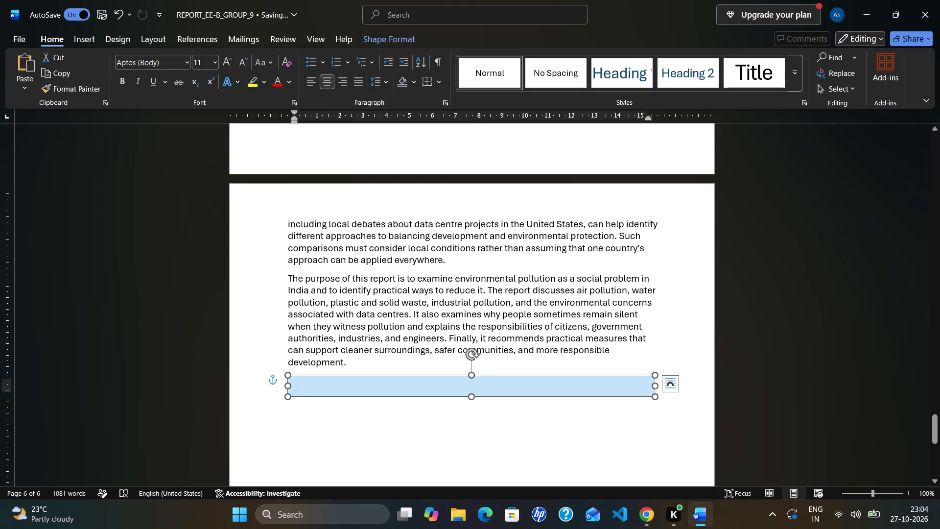
pyautogui.click(433, 387)
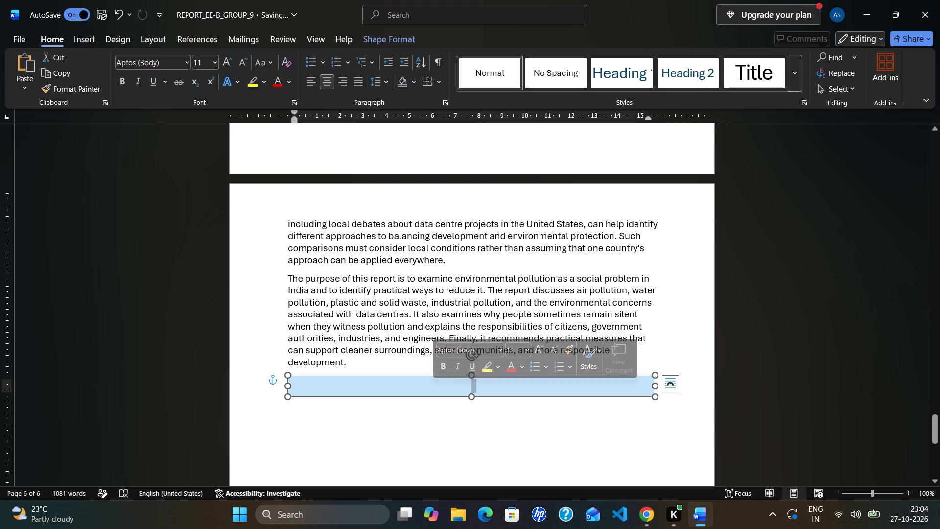
pyautogui.moveTo(402, 374); pyautogui.dragTo(404, 431)
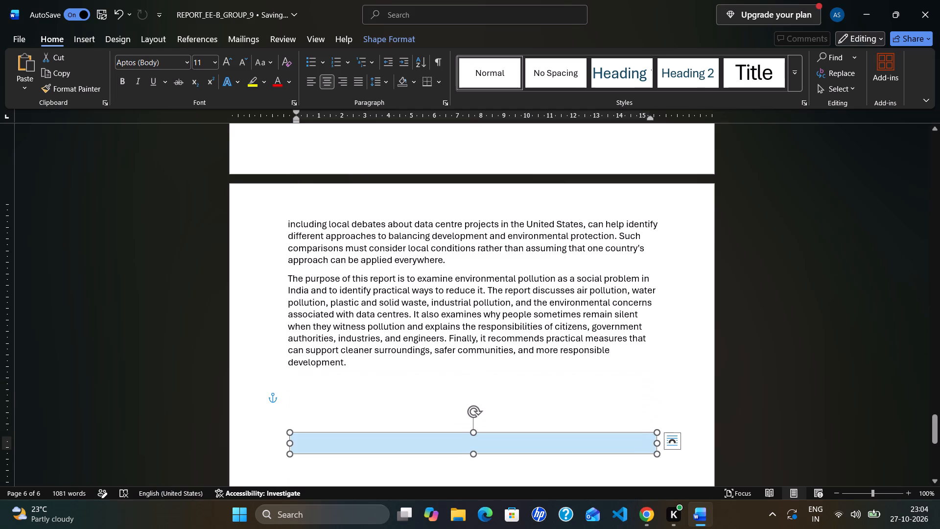
# Insert a page break on the empty line below the introduction's final paragraph ending in "development.".
pyautogui.scroll(-3, 404, 431)
pyautogui.scroll(2, 404, 431)
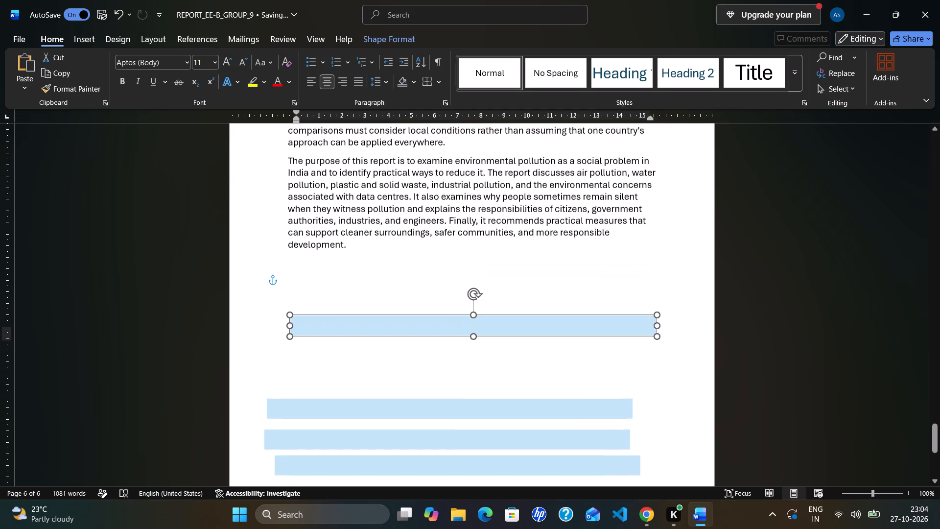
pyautogui.scroll(-7, 404, 431)
pyautogui.scroll(2, 404, 431)
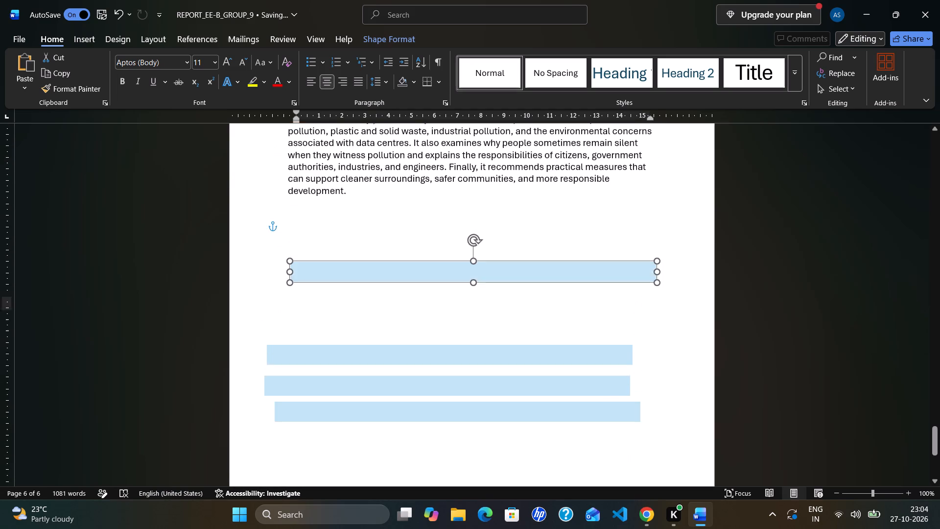
pyautogui.scroll(1, 404, 431)
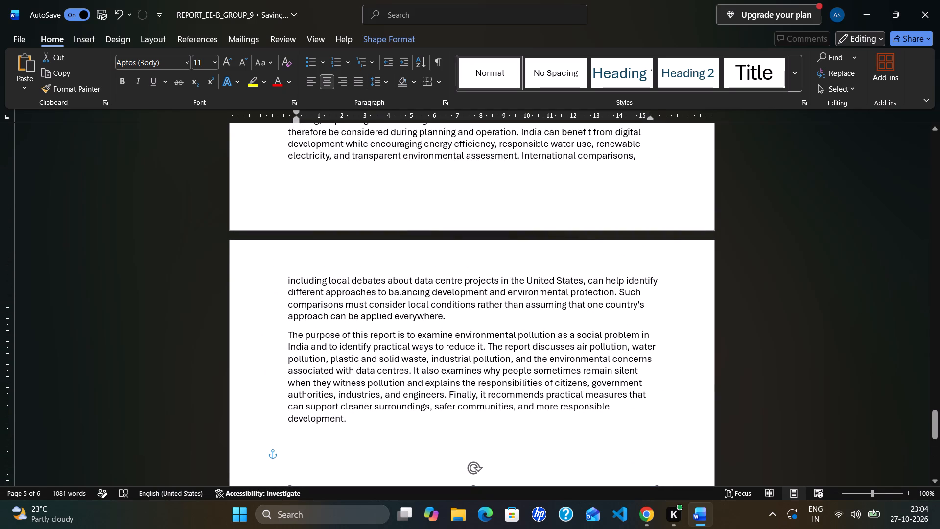
pyautogui.moveTo(339, 443); pyautogui.dragTo(332, 442)
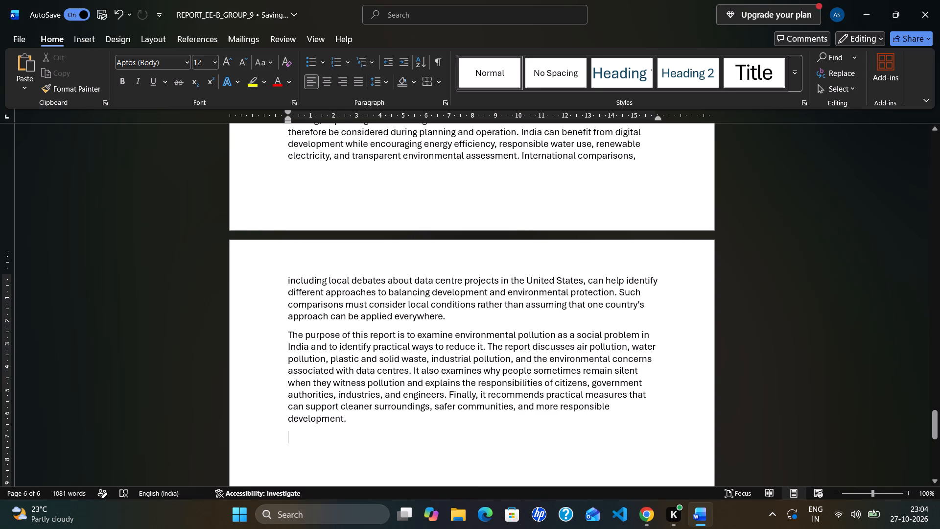
pyautogui.hotkey('ctrl', 'Return')
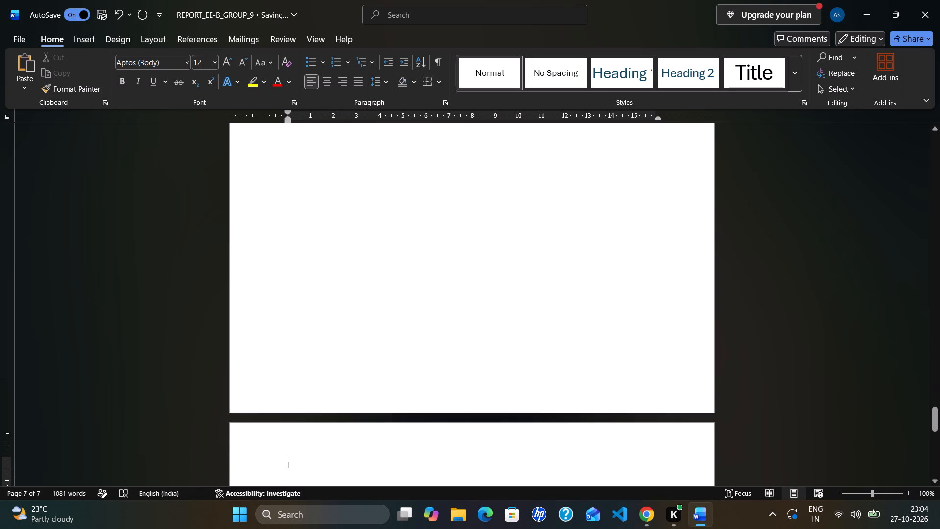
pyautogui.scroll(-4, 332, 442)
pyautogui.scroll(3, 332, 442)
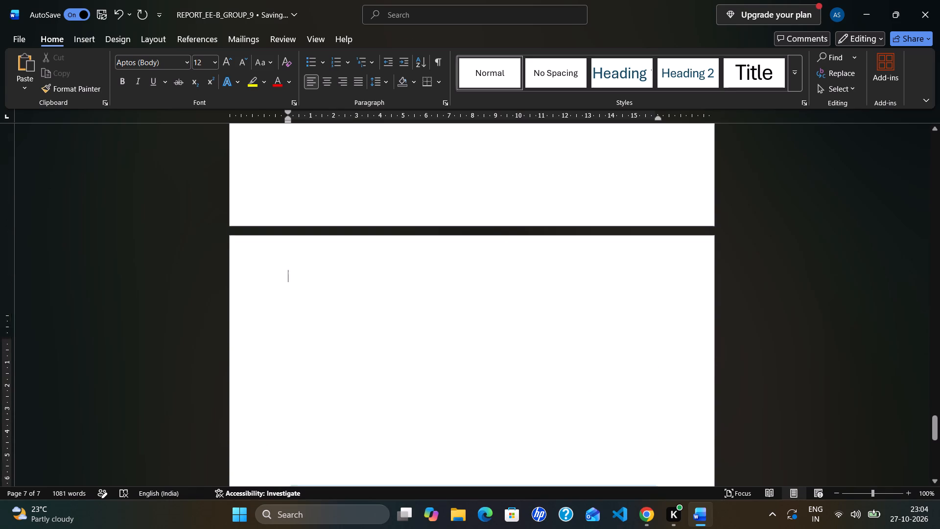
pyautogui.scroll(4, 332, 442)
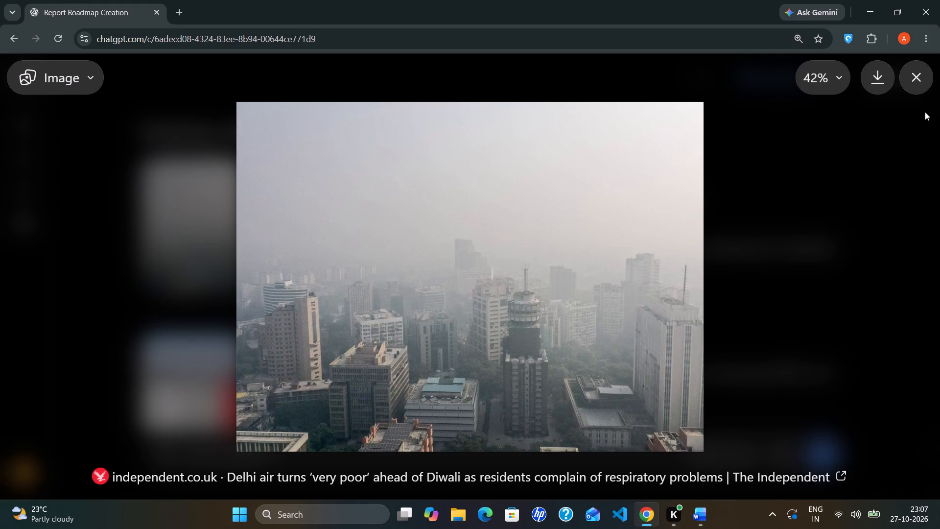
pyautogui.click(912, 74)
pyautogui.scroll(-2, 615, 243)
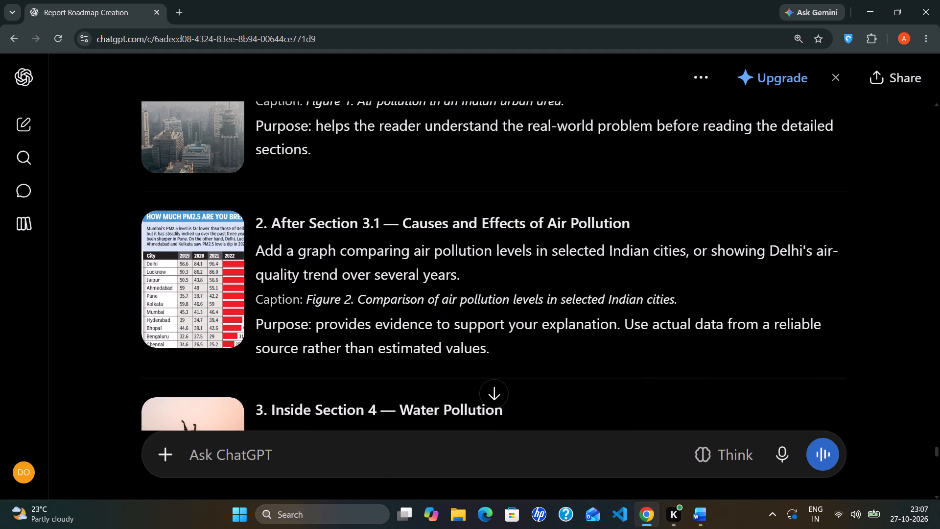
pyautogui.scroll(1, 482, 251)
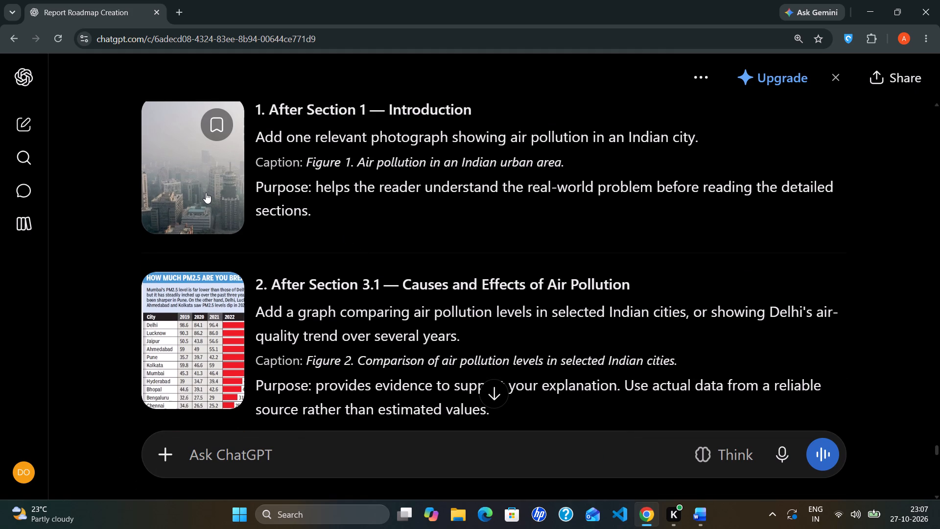
# Open the Introduction item's smoggy city photo enlarged and set its viewing zoom to 25%.
pyautogui.click(206, 192)
pyautogui.scroll(-6, 383, 220)
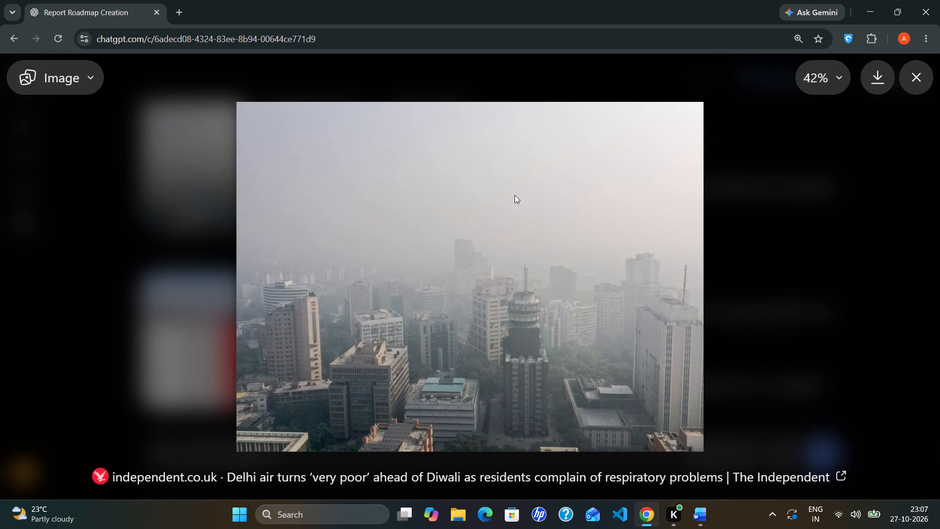
pyautogui.click(844, 72)
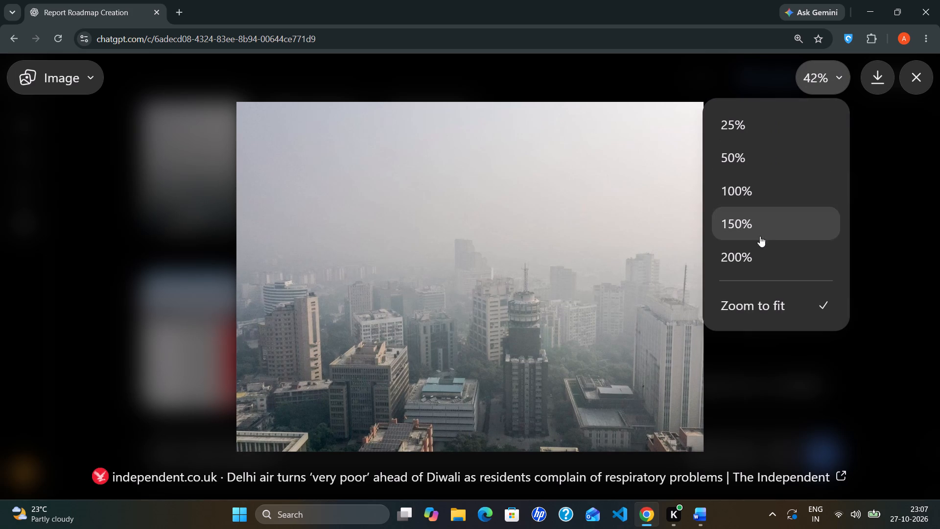
pyautogui.click(752, 189)
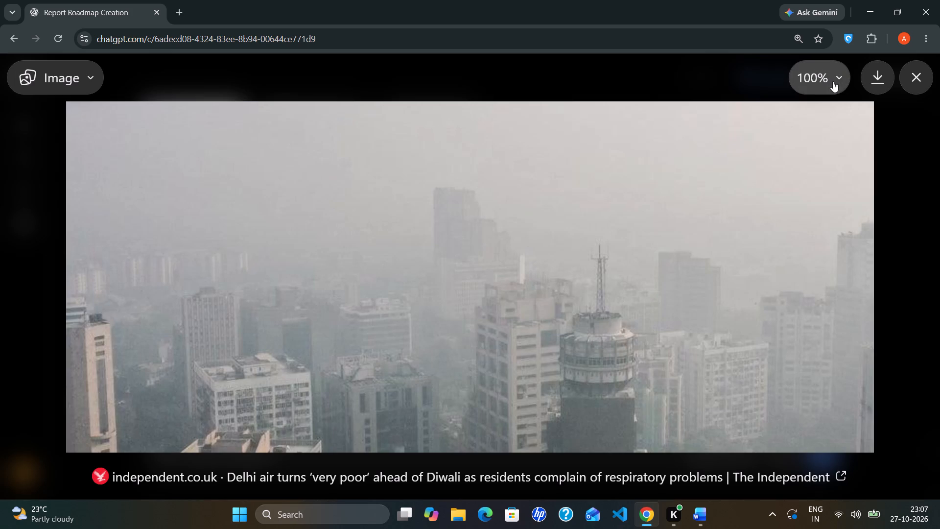
pyautogui.click(840, 78)
pyautogui.click(751, 121)
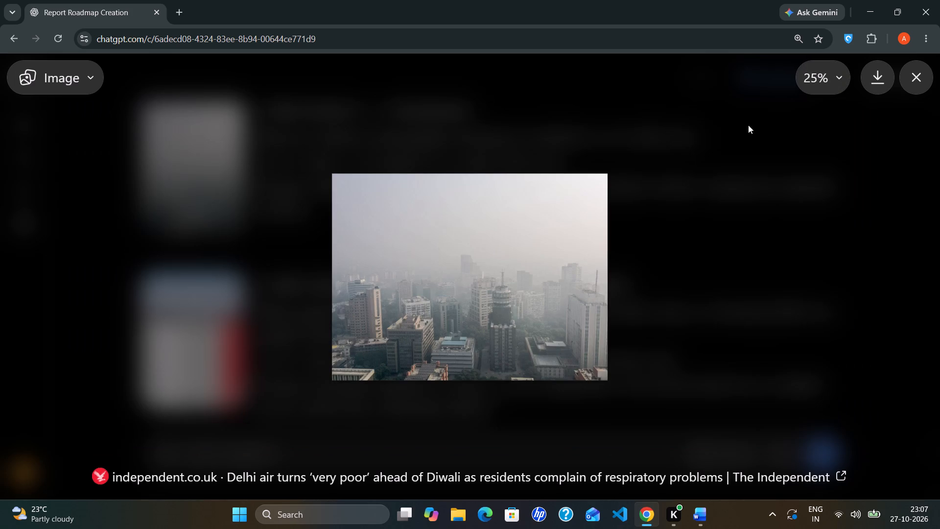
pyautogui.click(840, 77)
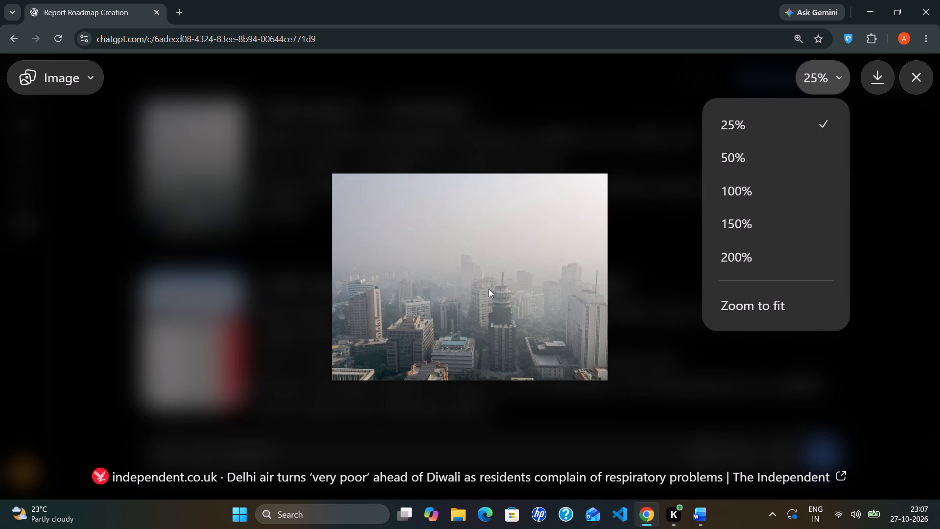
pyautogui.click(777, 299)
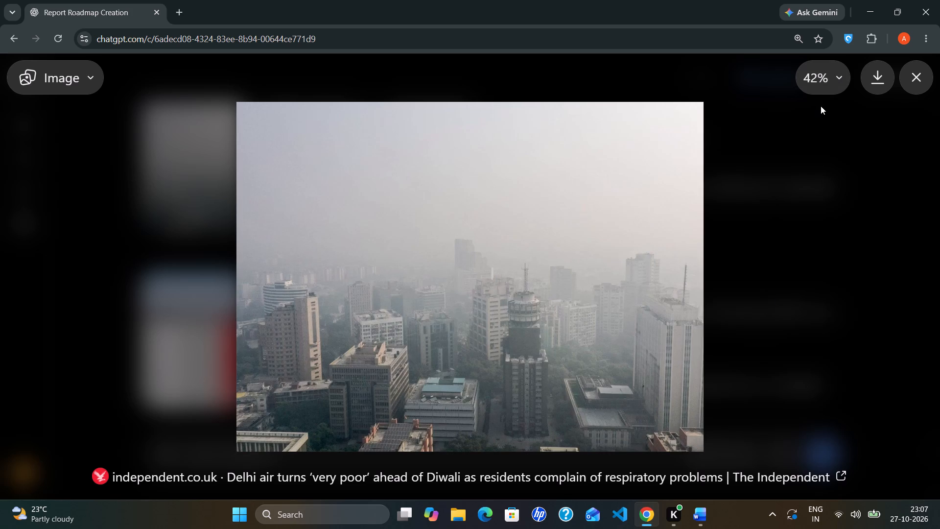
pyautogui.click(835, 80)
pyautogui.click(751, 121)
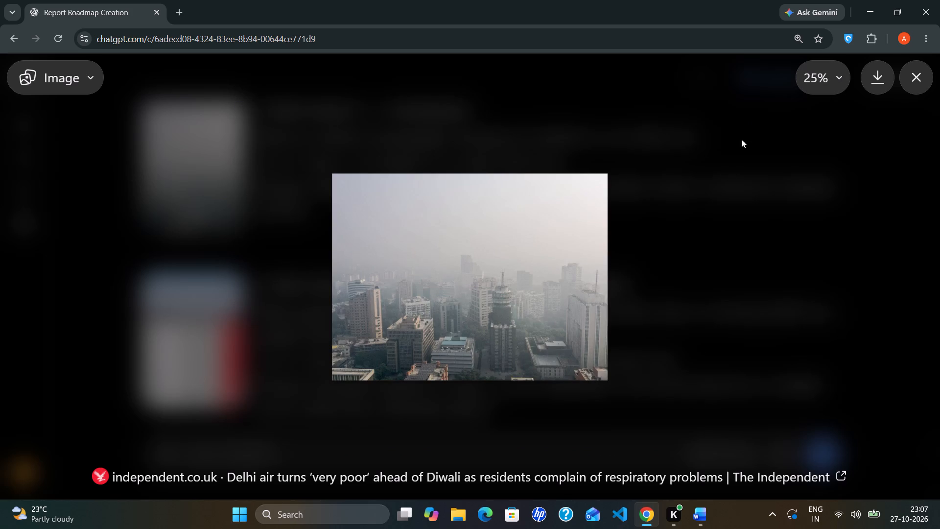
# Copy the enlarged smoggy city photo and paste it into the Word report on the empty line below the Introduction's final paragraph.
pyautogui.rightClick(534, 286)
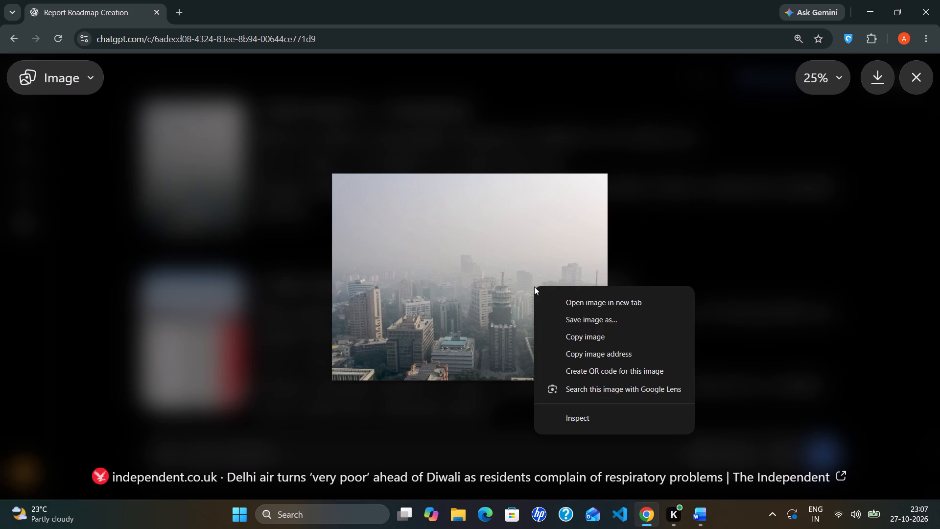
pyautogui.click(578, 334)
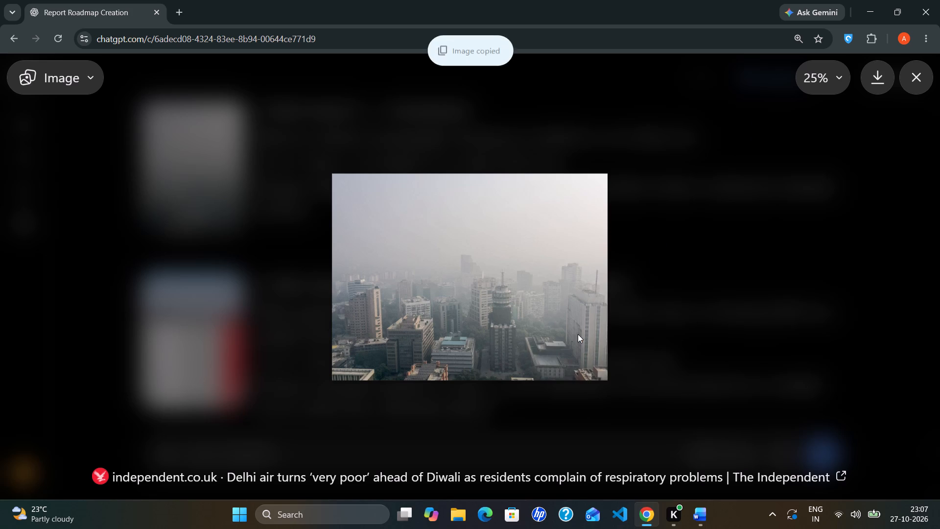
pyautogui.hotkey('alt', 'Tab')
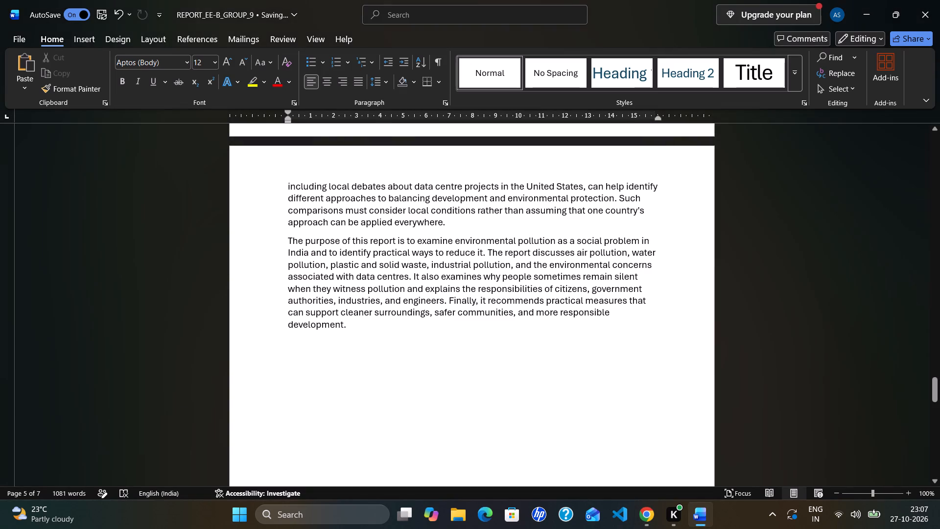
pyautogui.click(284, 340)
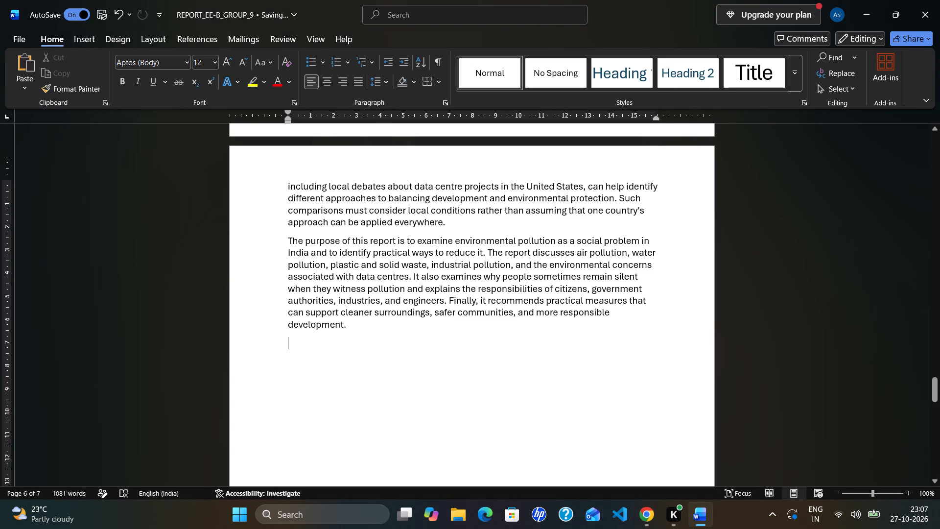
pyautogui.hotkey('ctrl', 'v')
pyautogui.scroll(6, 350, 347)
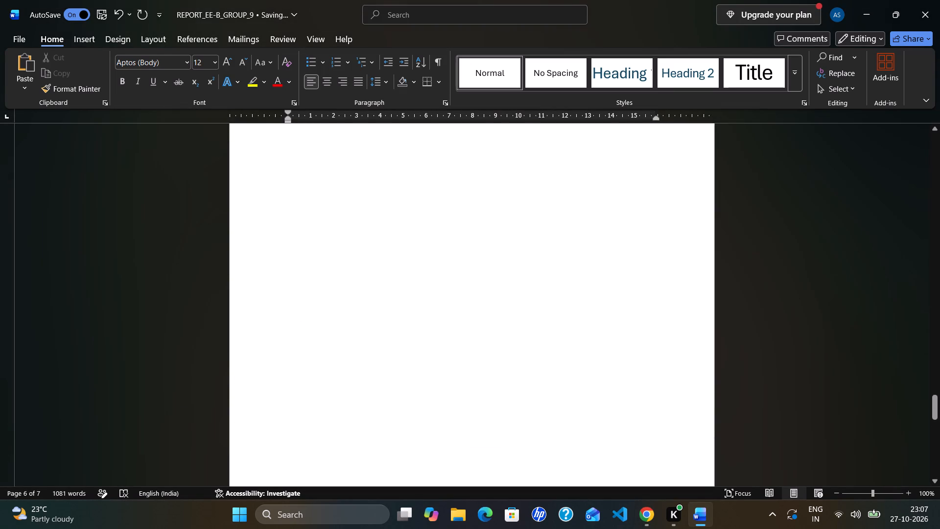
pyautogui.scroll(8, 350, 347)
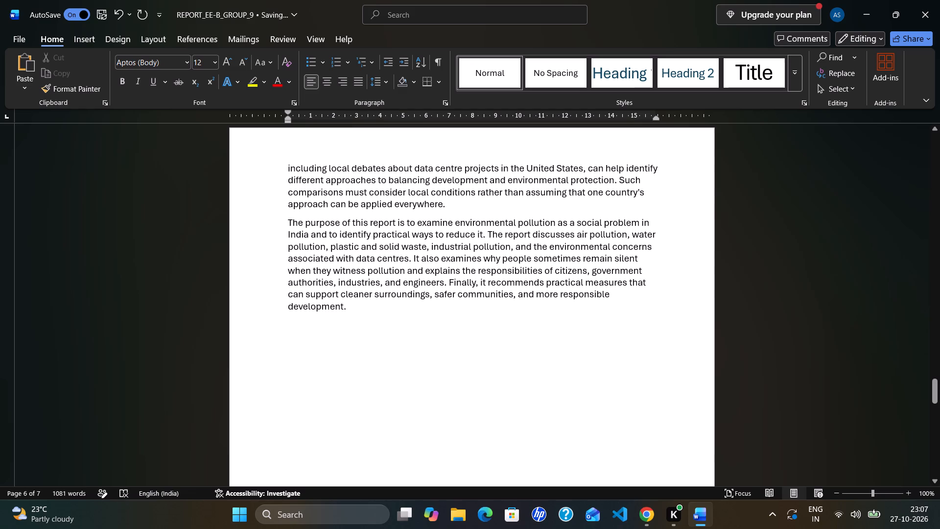
# Switch to Chrome, close the enlarged photo and read through the visuals roadmap and the "How to insert a picture in MS Word" steps.
pyautogui.hotkey('alt', 'Tab')
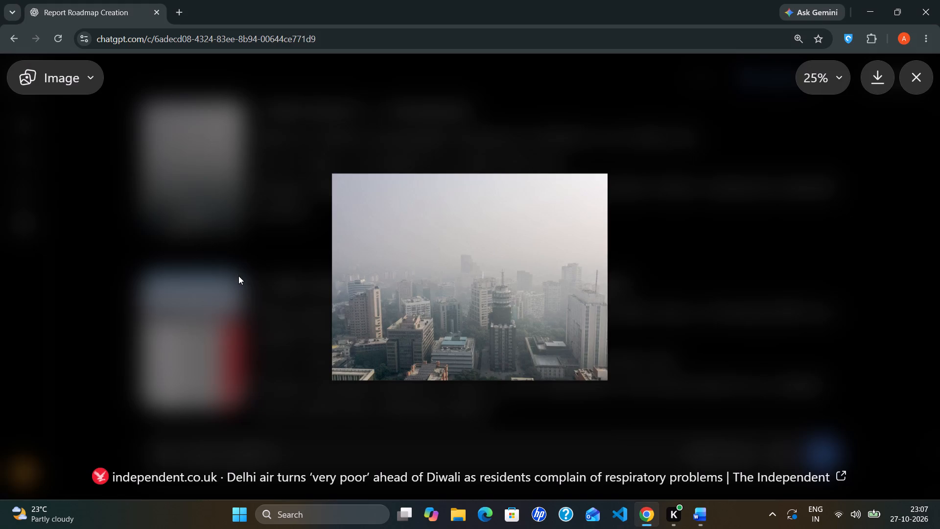
pyautogui.click(929, 75)
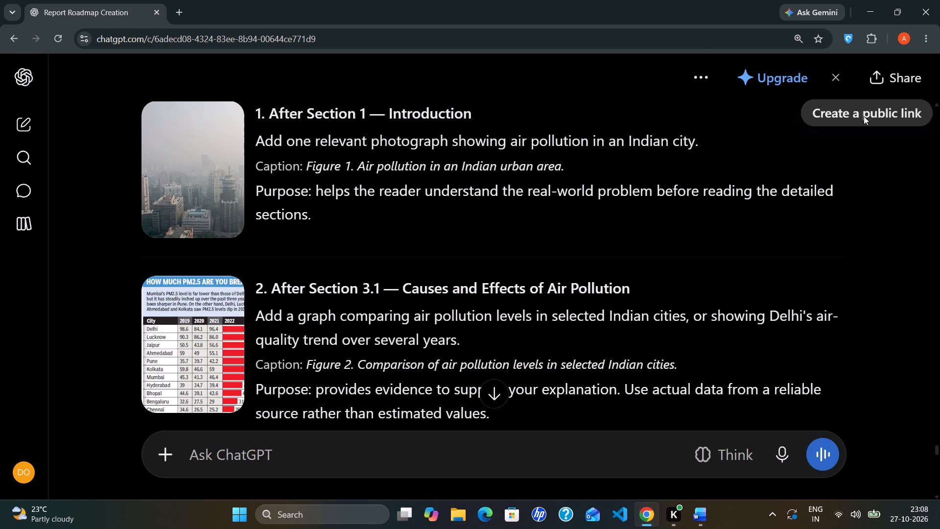
pyautogui.scroll(-4, 708, 256)
pyautogui.scroll(-6, 667, 284)
pyautogui.scroll(1, 665, 285)
pyautogui.scroll(-2, 665, 285)
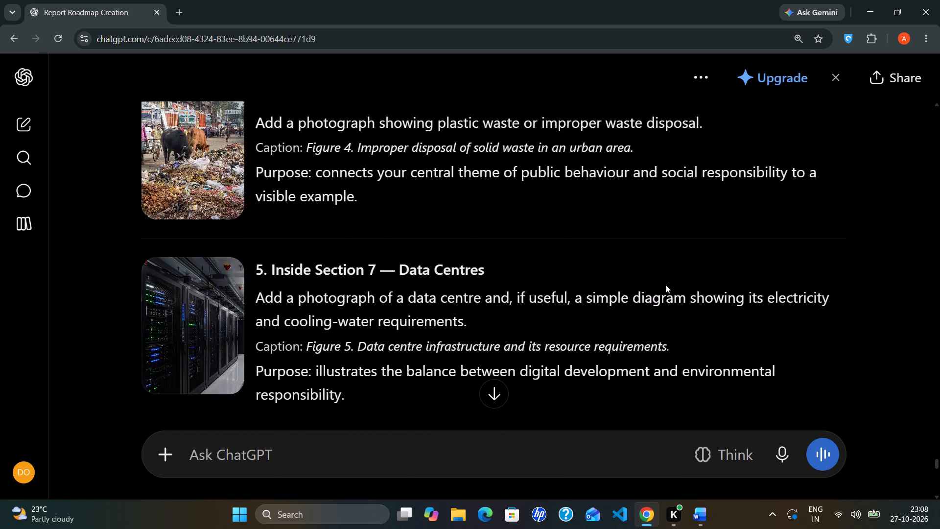
pyautogui.scroll(-9, 665, 285)
pyautogui.scroll(4, 665, 285)
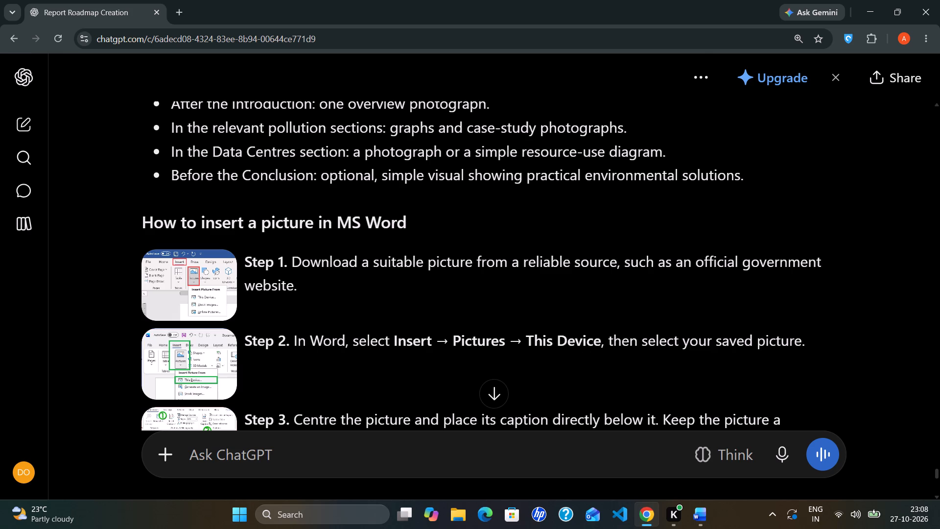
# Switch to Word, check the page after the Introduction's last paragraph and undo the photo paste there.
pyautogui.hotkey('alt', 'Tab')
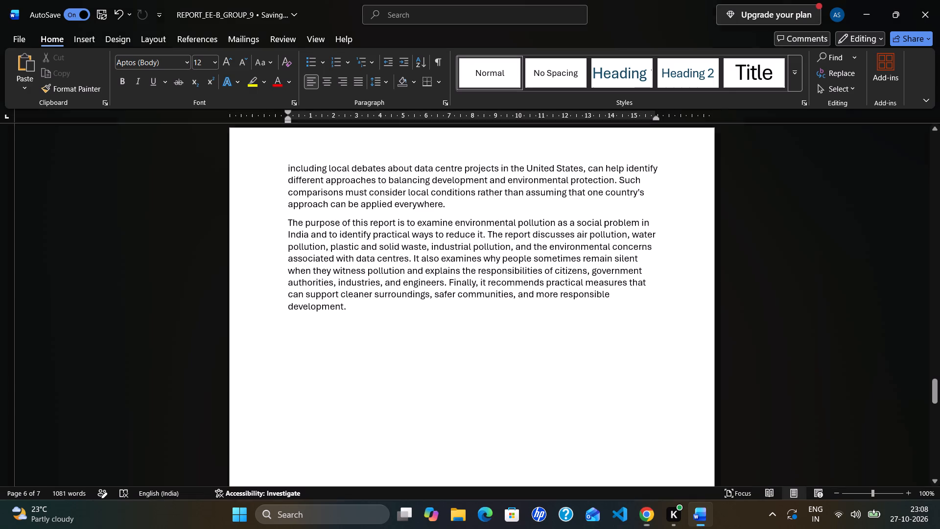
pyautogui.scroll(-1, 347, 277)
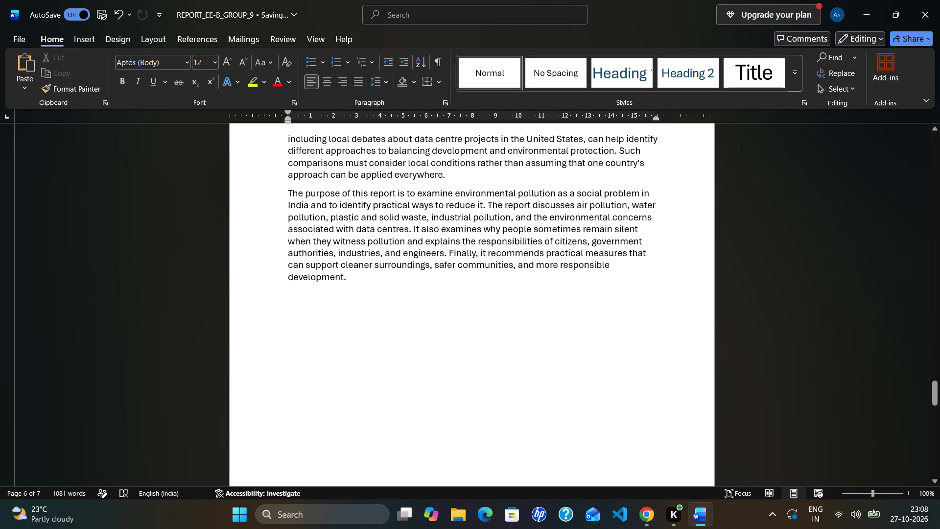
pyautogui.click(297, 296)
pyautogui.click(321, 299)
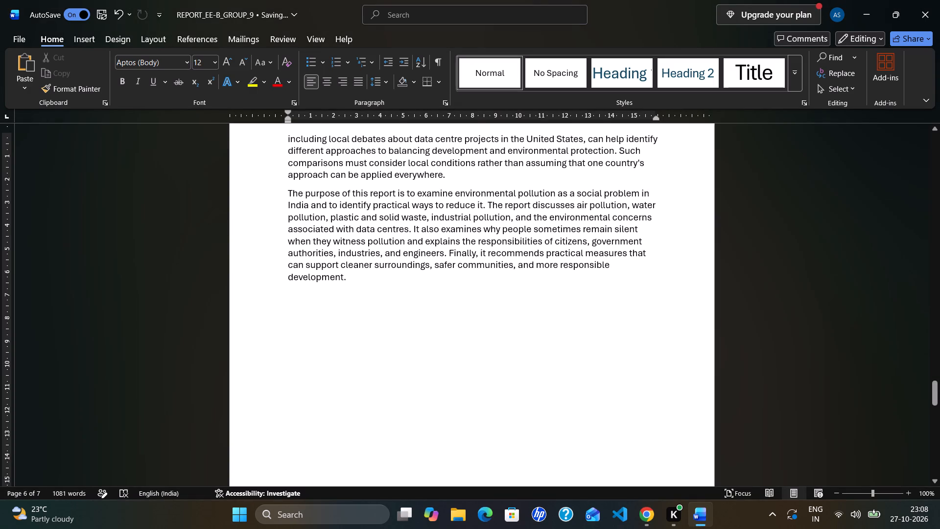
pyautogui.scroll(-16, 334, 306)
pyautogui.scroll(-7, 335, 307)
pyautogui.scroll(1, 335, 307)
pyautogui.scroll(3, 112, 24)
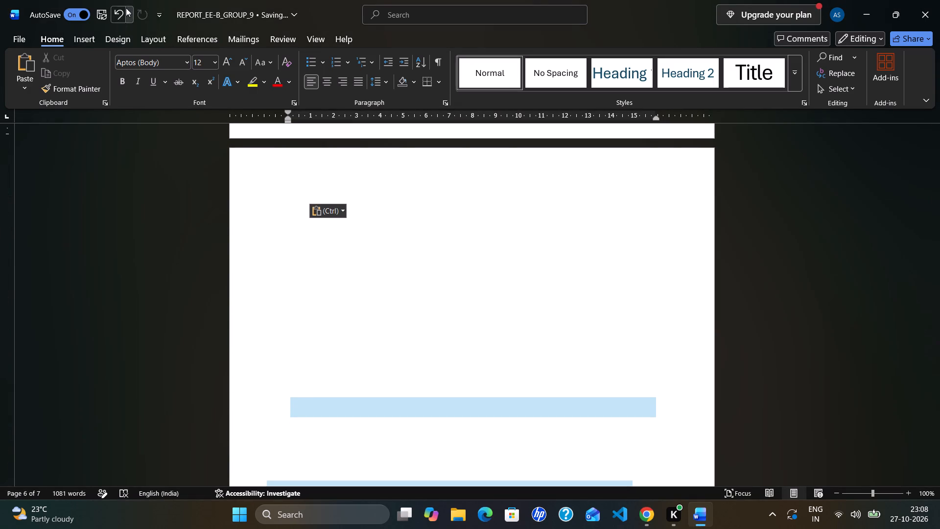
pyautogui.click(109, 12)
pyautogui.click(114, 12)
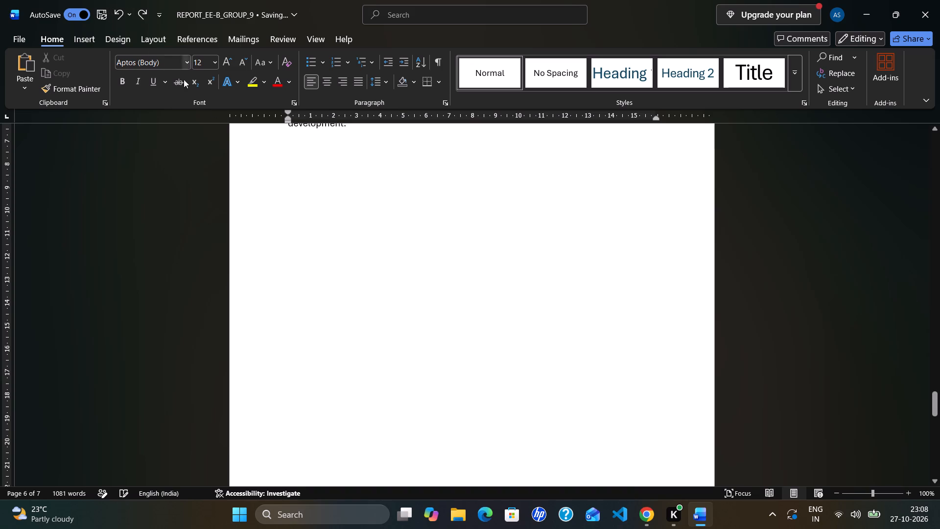
# Start inserting a picture from this device on the empty line below the Introduction's final paragraph.
pyautogui.scroll(1, 272, 167)
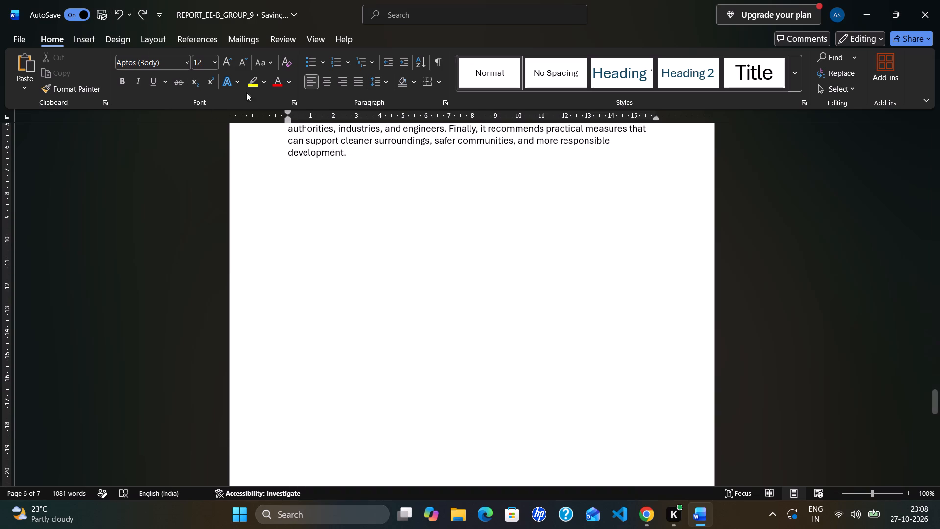
pyautogui.click(88, 41)
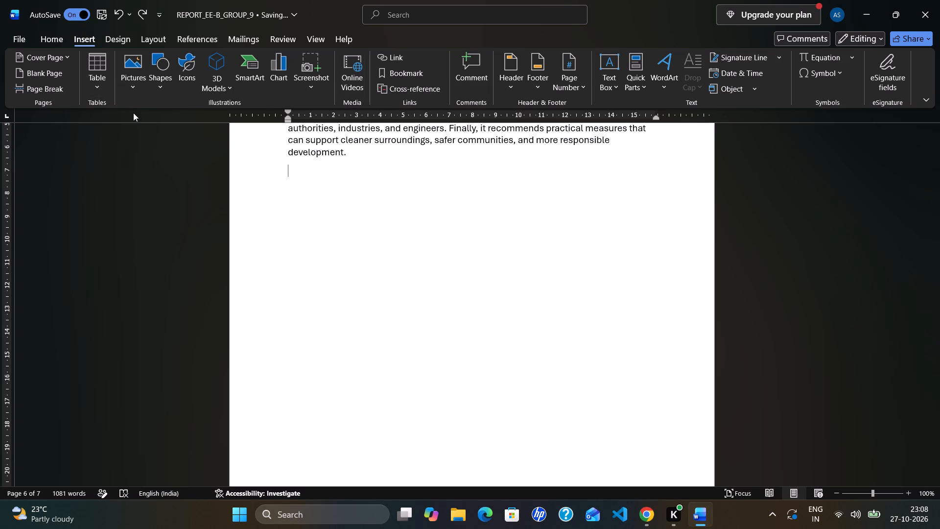
pyautogui.hotkey('alt', 'Tab')
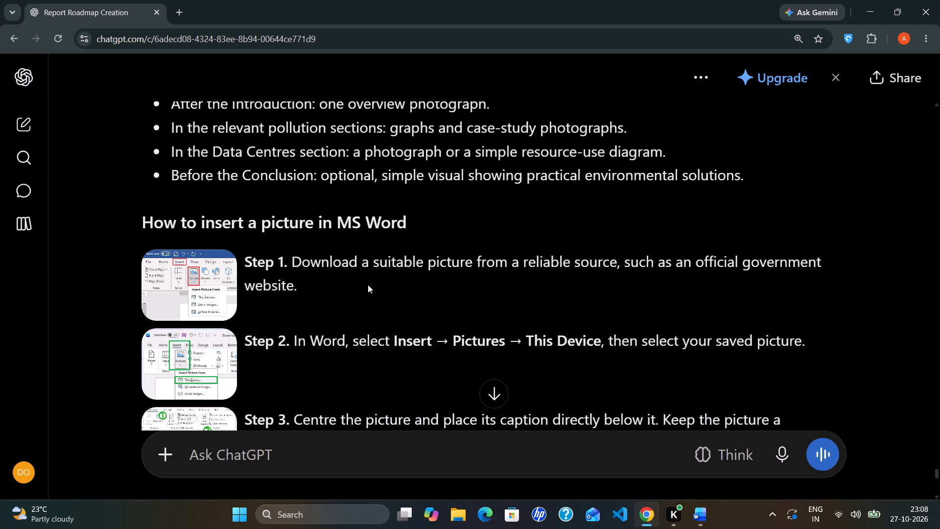
pyautogui.hotkey('alt', 'Tab')
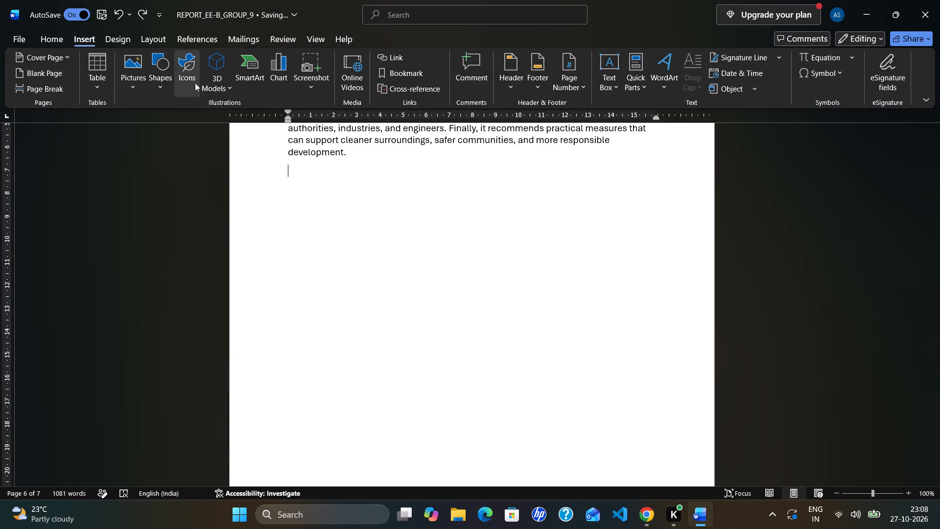
pyautogui.click(134, 76)
pyautogui.click(161, 124)
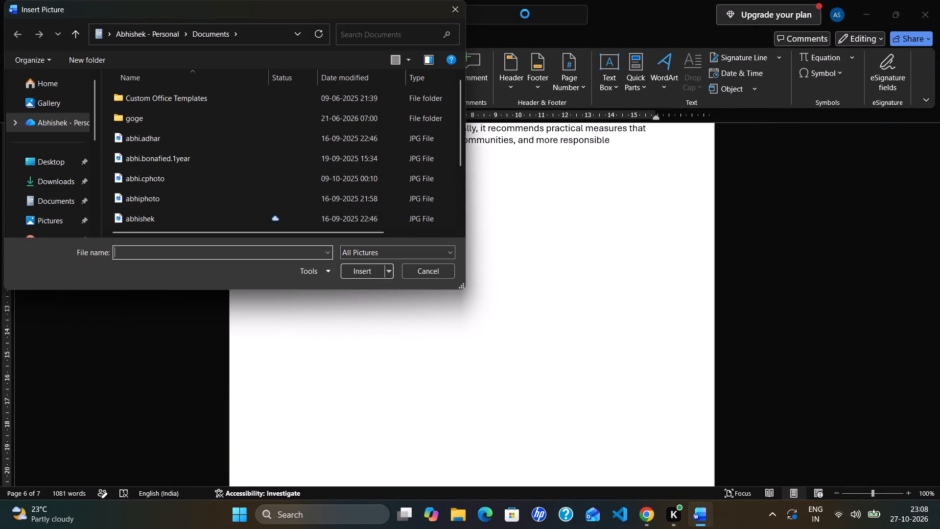
# Switch to Chrome and, from the roadmap's Introduction photo, save the page as "intro.pic" with Gallery as the location.
pyautogui.hotkey('alt', 'Tab')
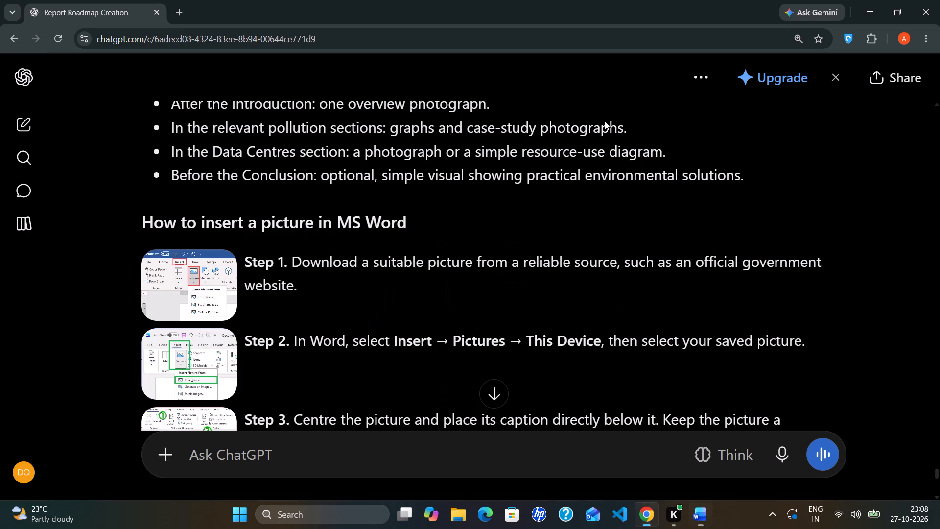
pyautogui.scroll(12, 402, 219)
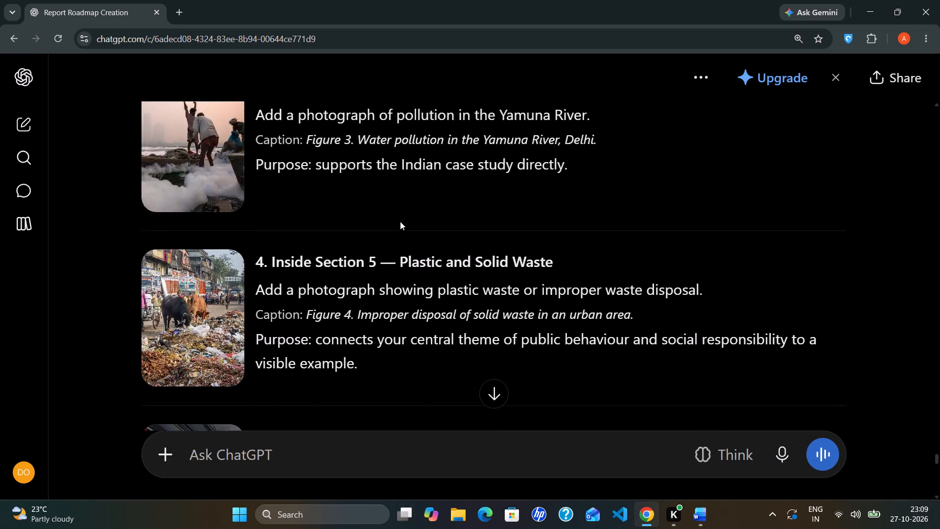
pyautogui.scroll(5, 400, 221)
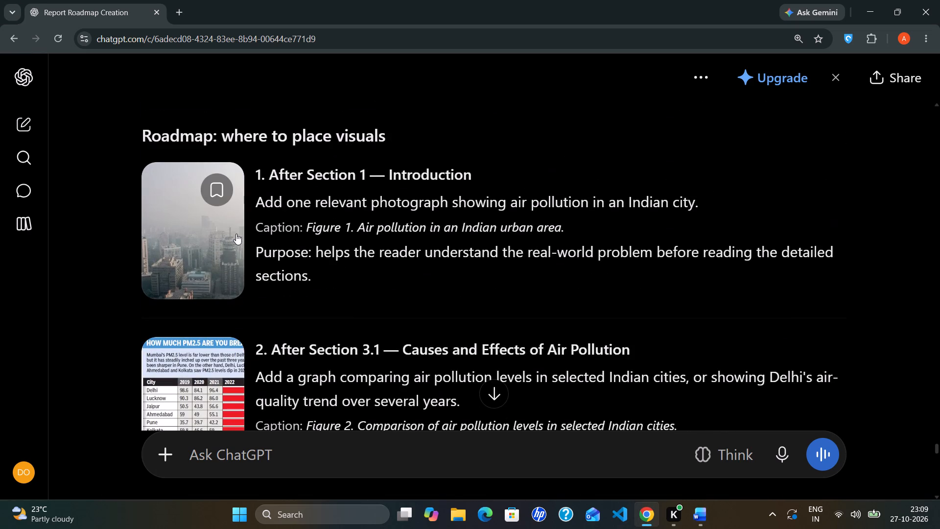
pyautogui.rightClick(221, 226)
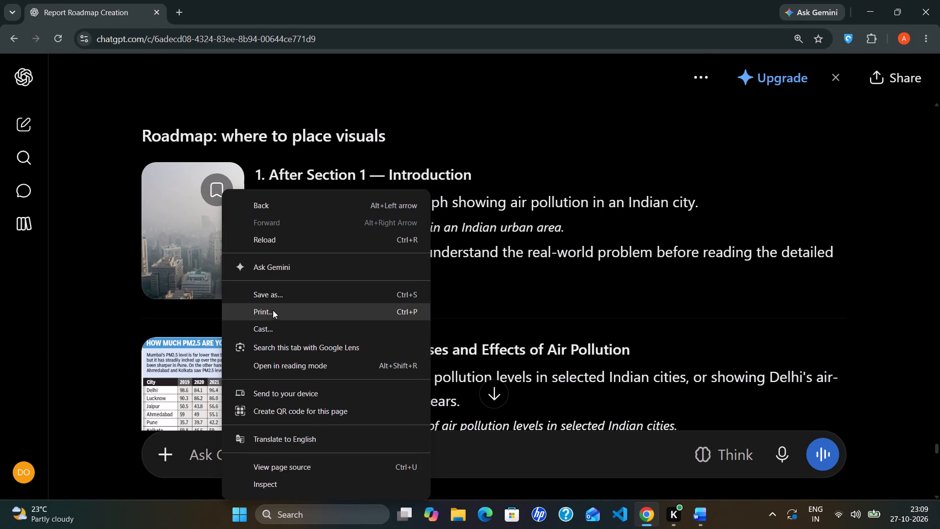
pyautogui.click(286, 293)
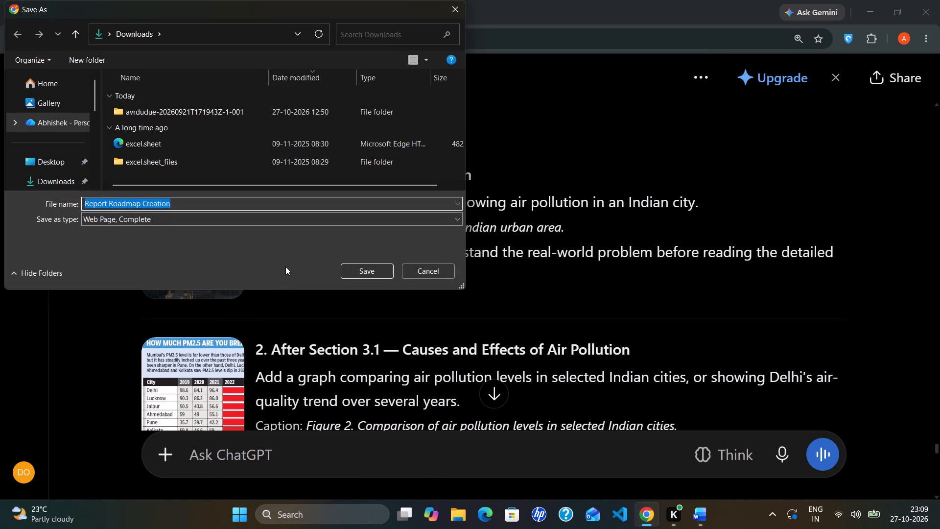
pyautogui.press('BackSpace')
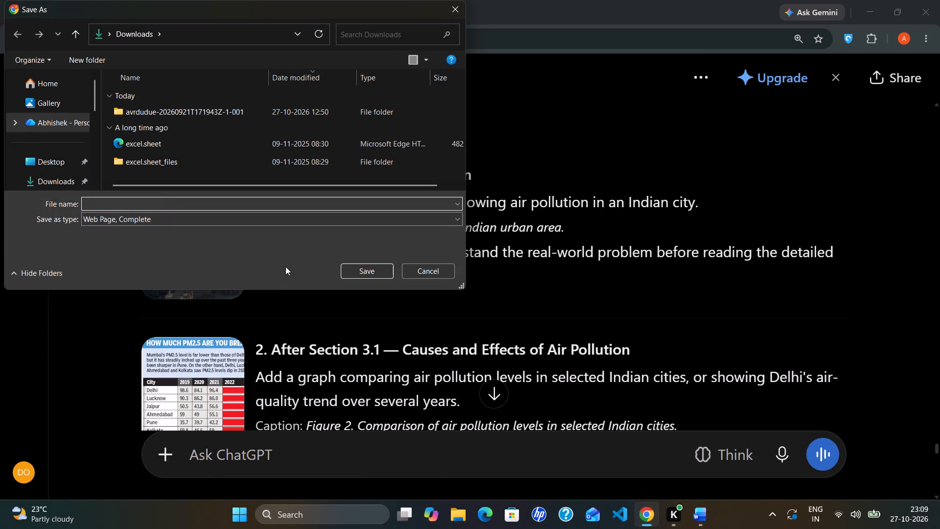
pyautogui.press('u')
pyautogui.press('BackSpace')
pyautogui.write('intr')
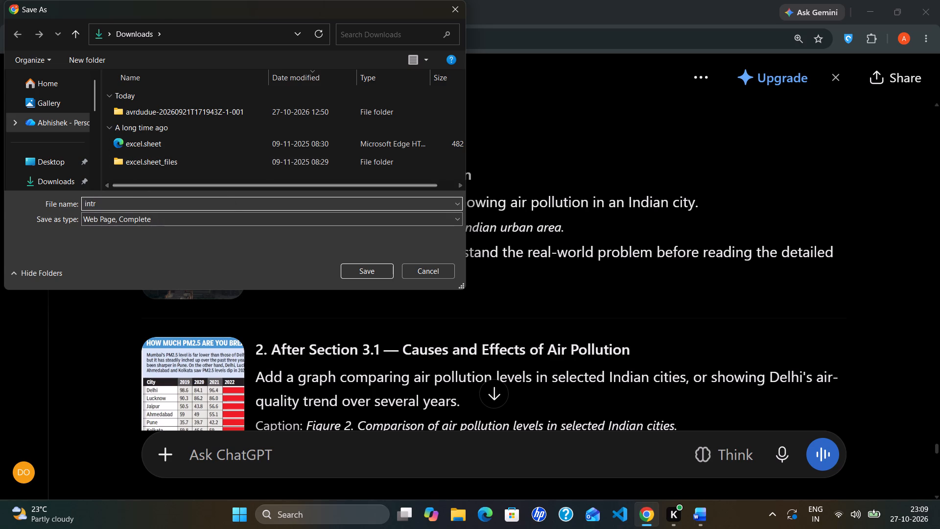
pyautogui.press('o')
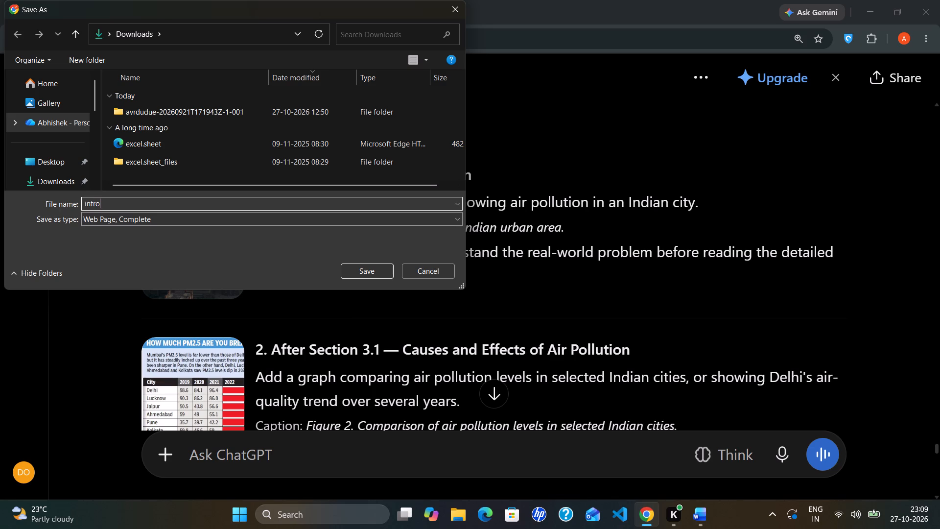
pyautogui.write('.pic')
pyautogui.click(60, 103)
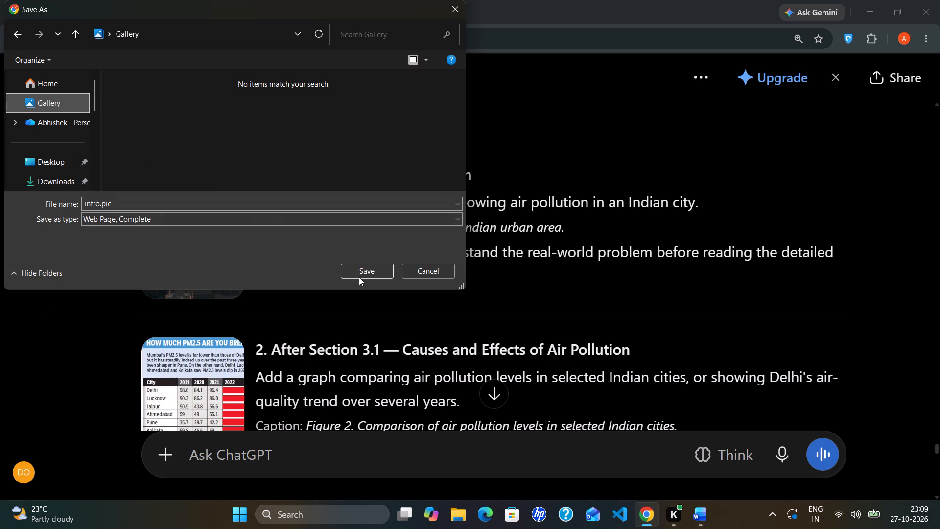
pyautogui.click(358, 268)
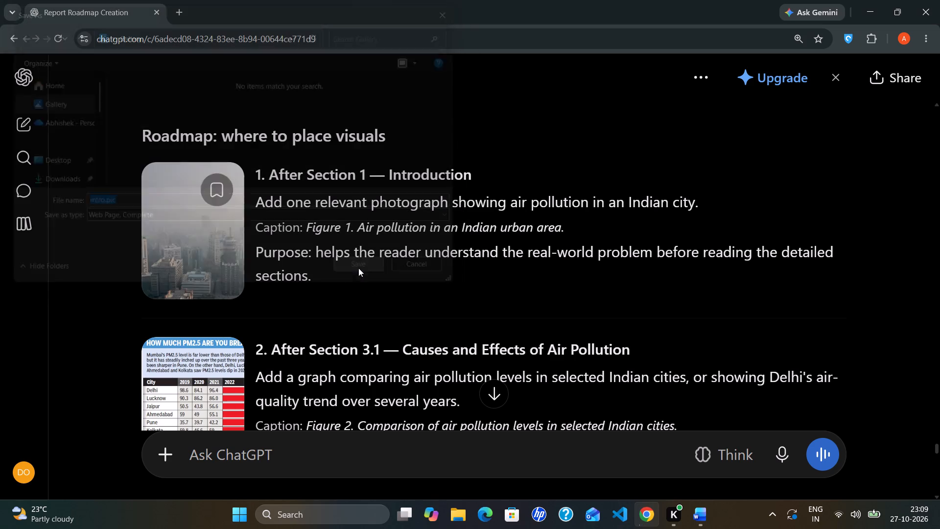
# Switch to Word's Insert Picture dialog, check Gallery and search Home for "intro.p".
pyautogui.hotkey('alt', 'Tab')
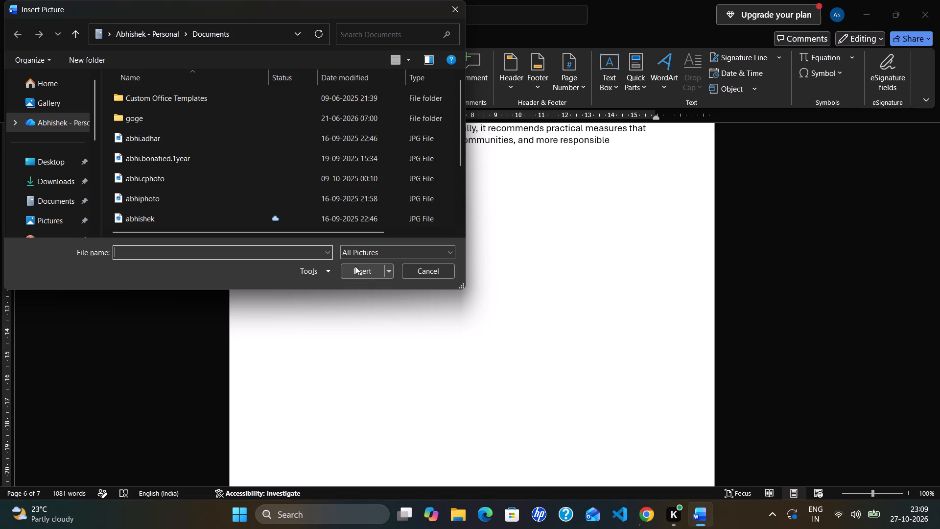
pyautogui.click(52, 107)
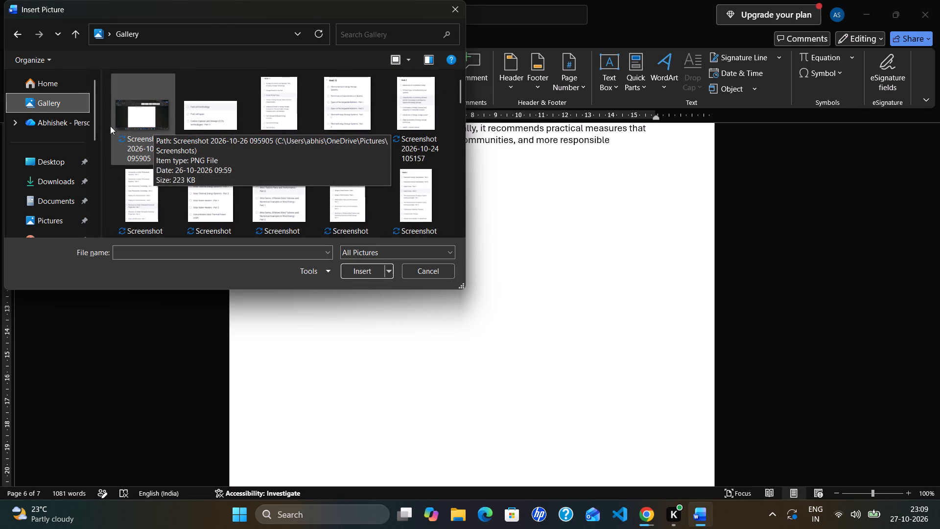
pyautogui.click(378, 33)
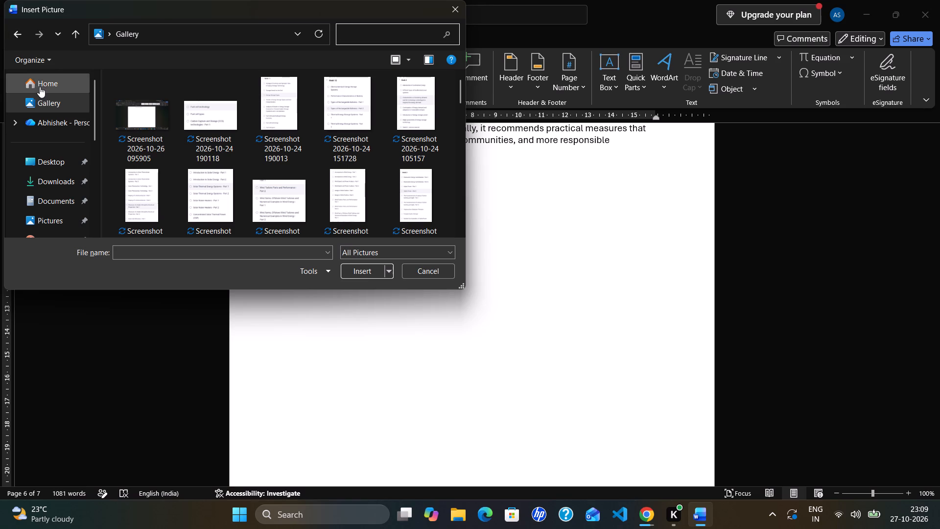
pyautogui.click(40, 87)
pyautogui.click(374, 33)
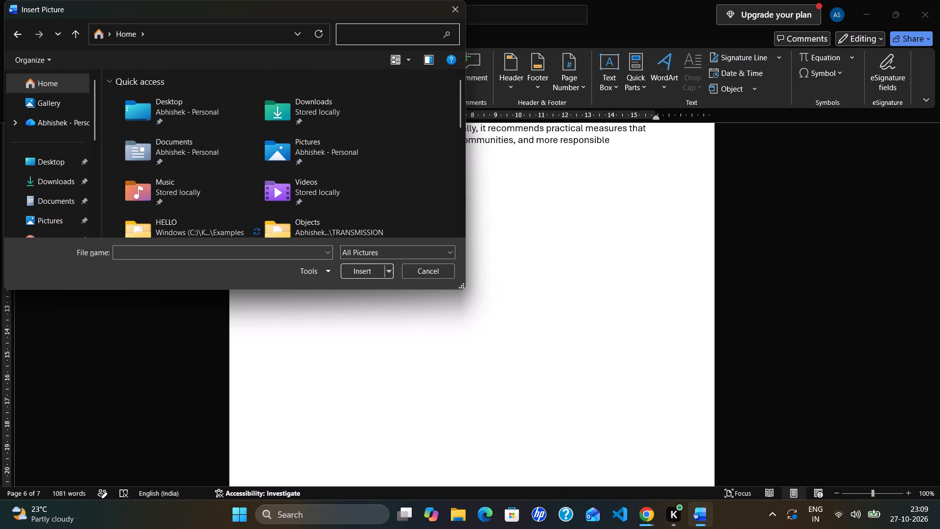
pyautogui.write('in')
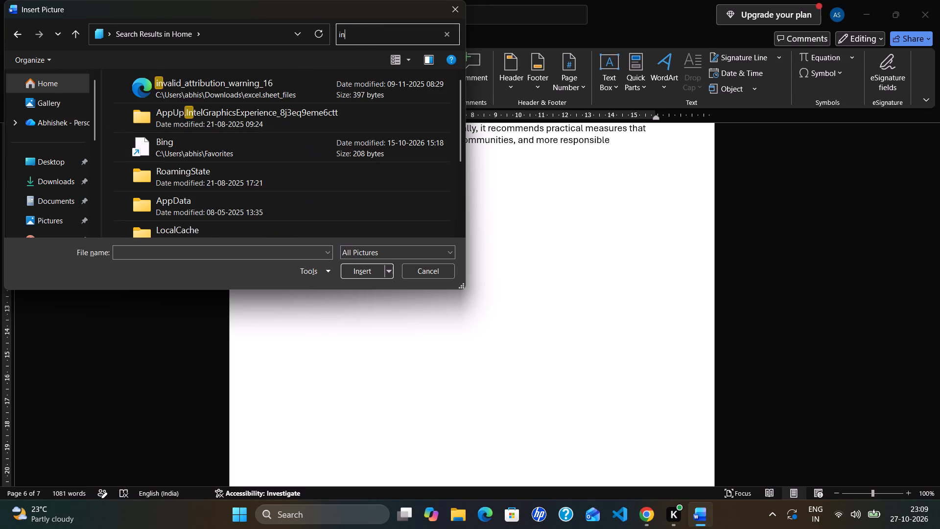
pyautogui.write('tr')
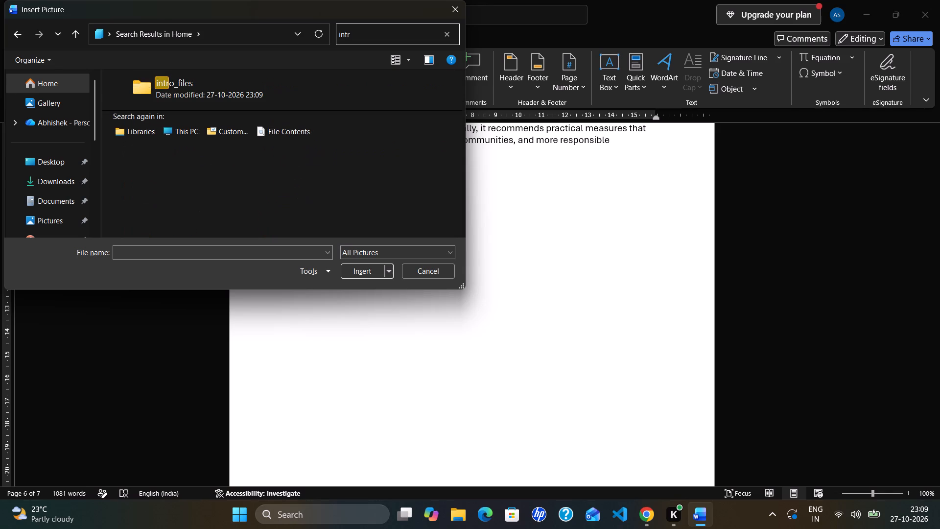
pyautogui.press('o')
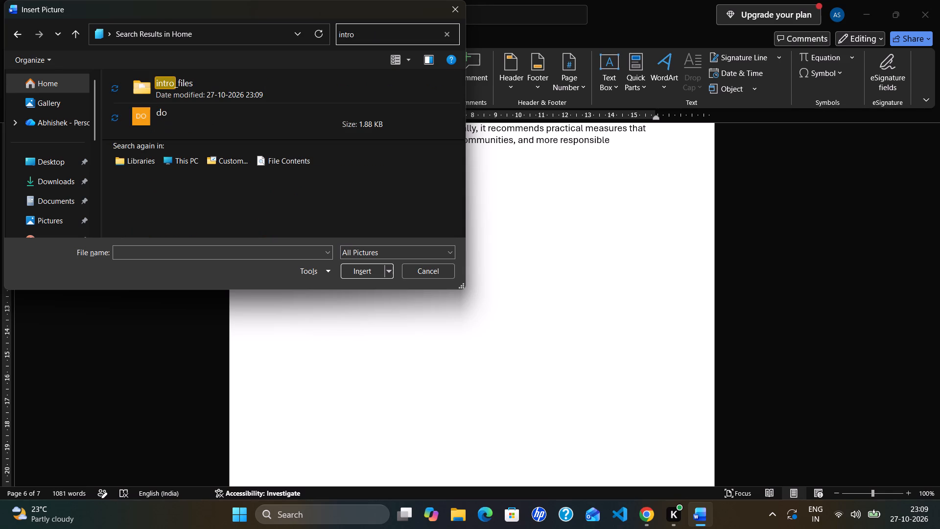
pyautogui.press('.')
pyautogui.press('p')
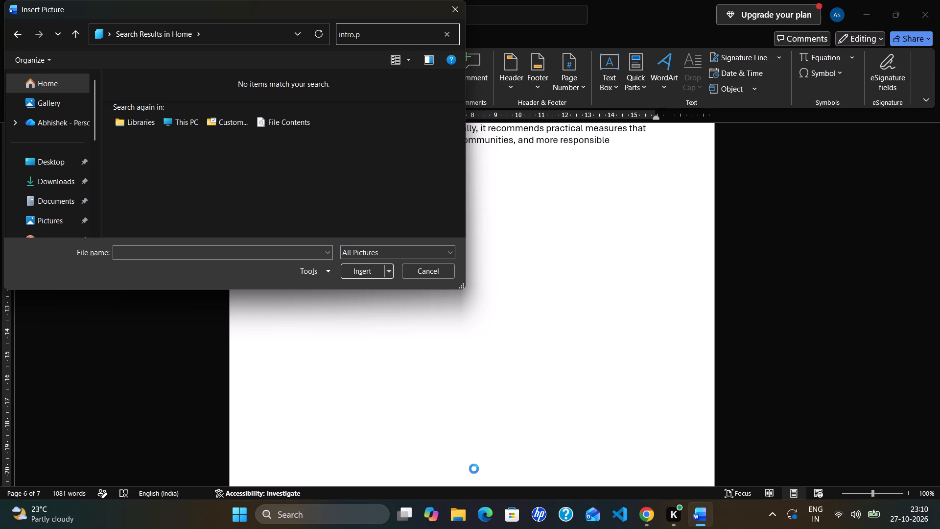
pyautogui.click(464, 515)
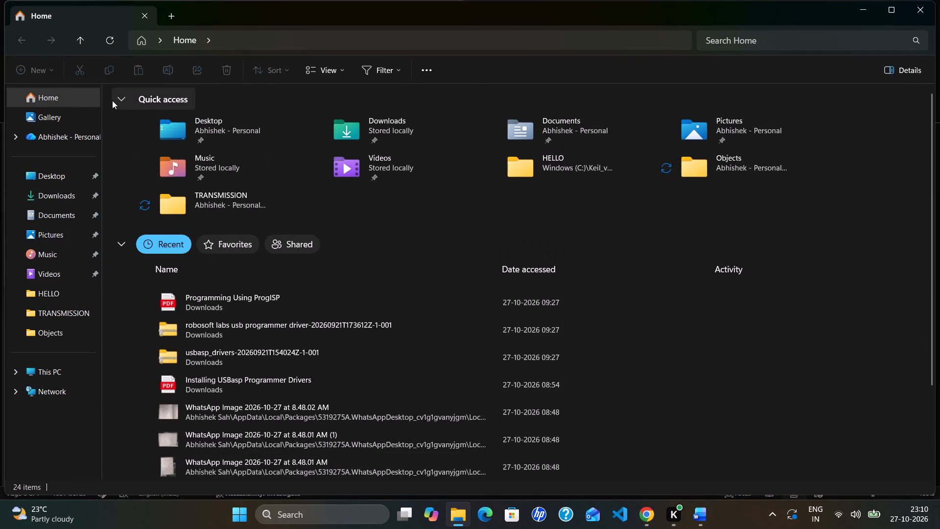
pyautogui.click(70, 114)
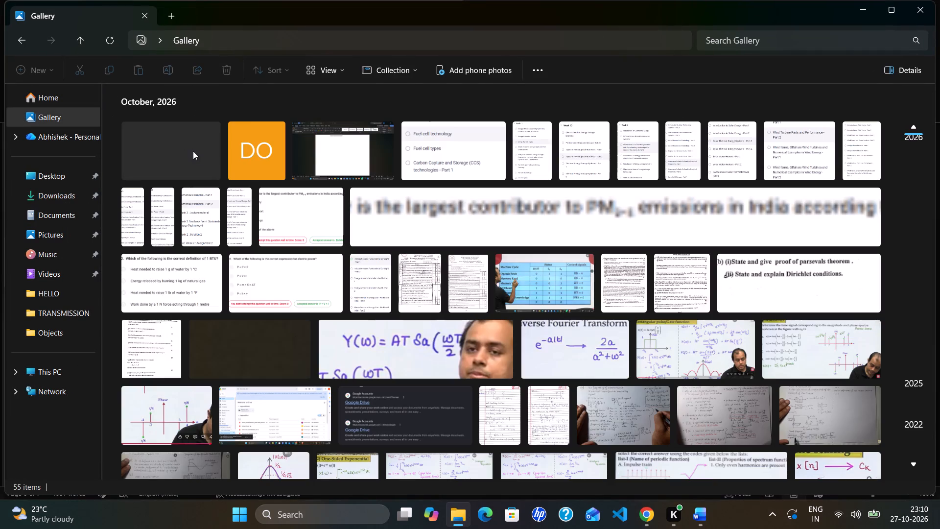
pyautogui.click(197, 159)
pyautogui.doubleClick(197, 159)
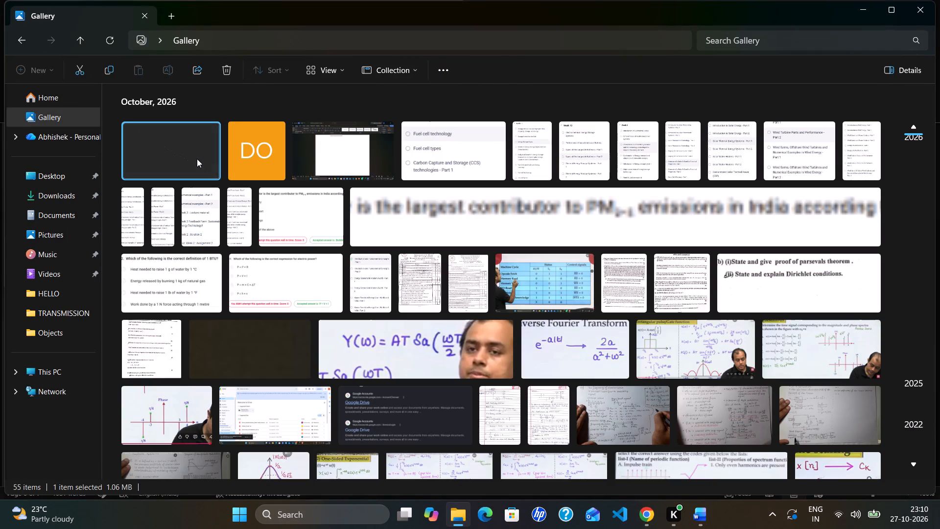
pyautogui.click(383, 175)
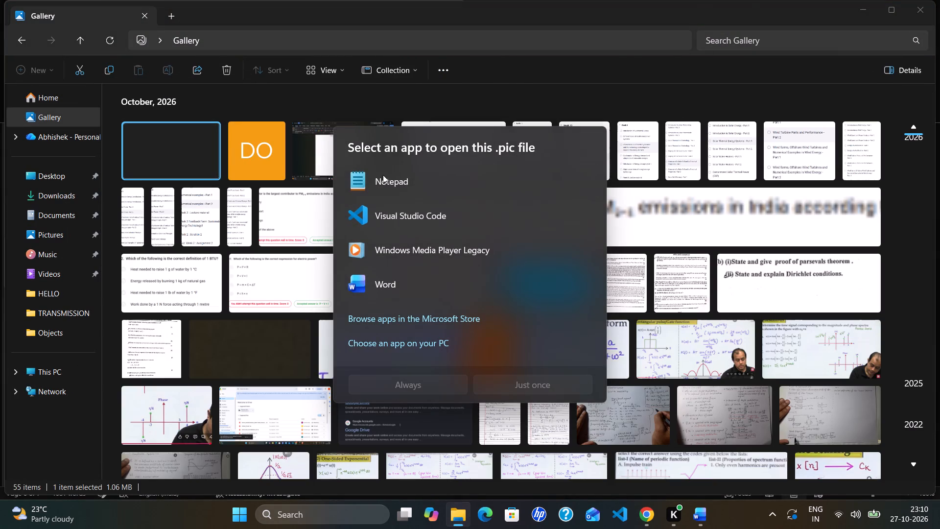
pyautogui.click(521, 385)
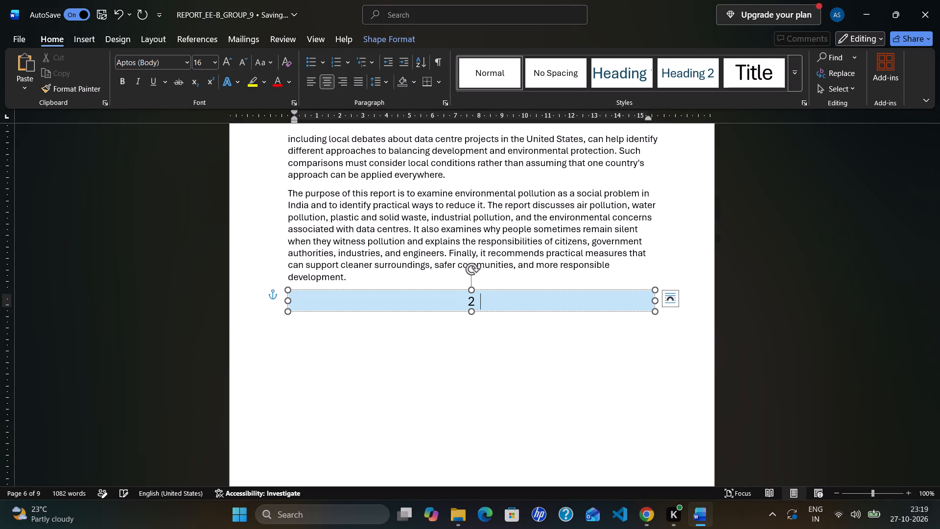
pyautogui.press('space')
pyautogui.press('space')
pyautogui.hotkey('ctrl', 'v')
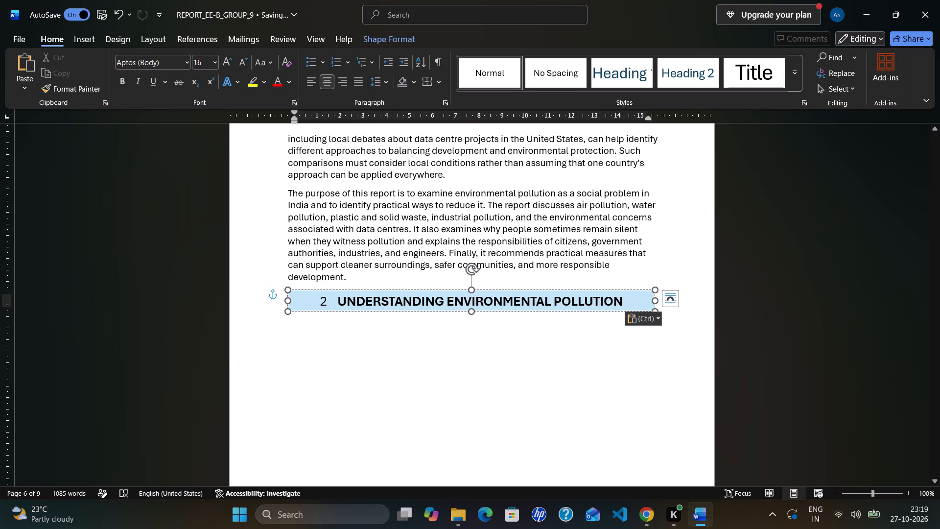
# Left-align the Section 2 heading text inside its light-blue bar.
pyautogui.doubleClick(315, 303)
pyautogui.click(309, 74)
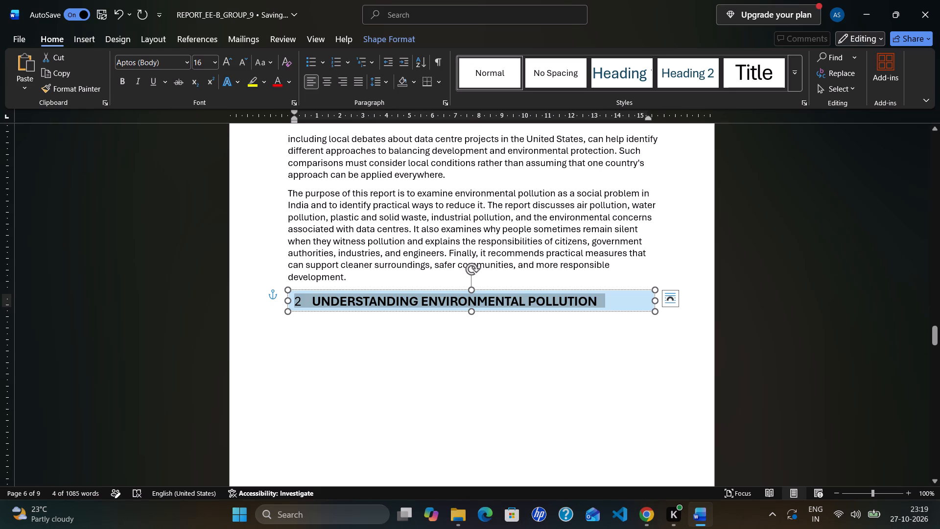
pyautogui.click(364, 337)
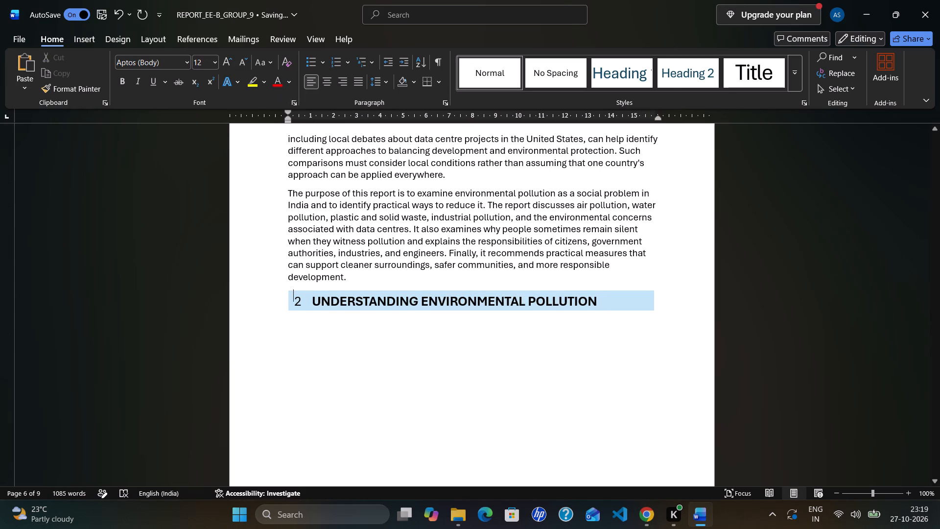
# Centre the Section 2 heading text inside its light-blue bar on page 6.
pyautogui.scroll(-2, 408, 289)
pyautogui.scroll(5, 411, 293)
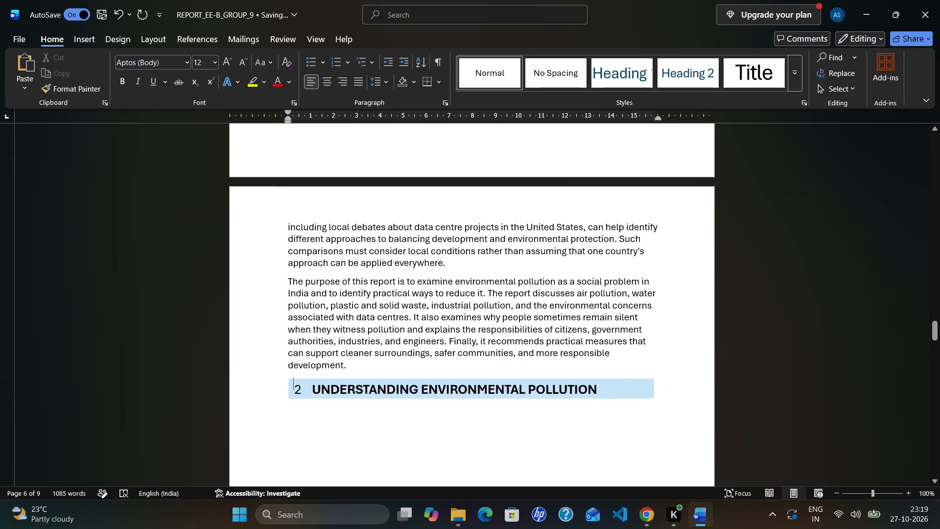
pyautogui.scroll(5, 411, 293)
pyautogui.scroll(20, 411, 293)
pyautogui.scroll(1, 411, 293)
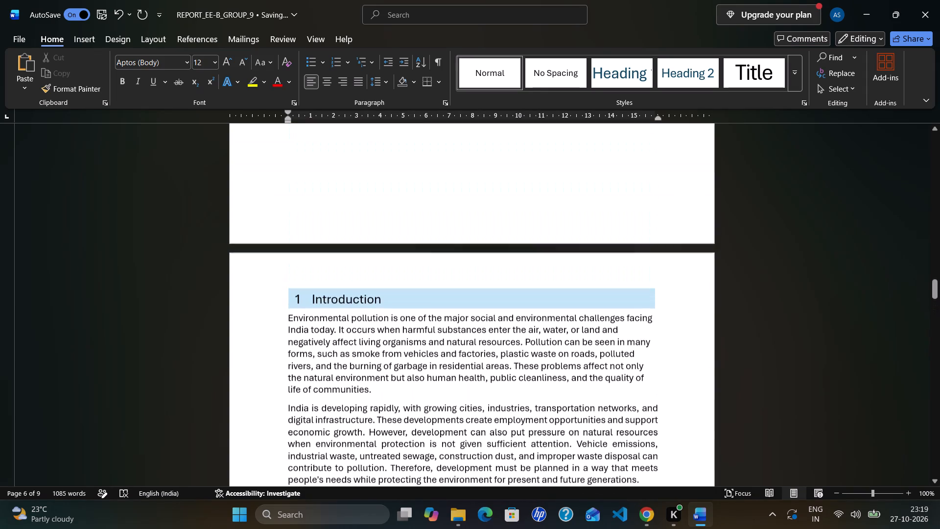
pyautogui.scroll(-20, 411, 293)
pyautogui.scroll(-7, 411, 293)
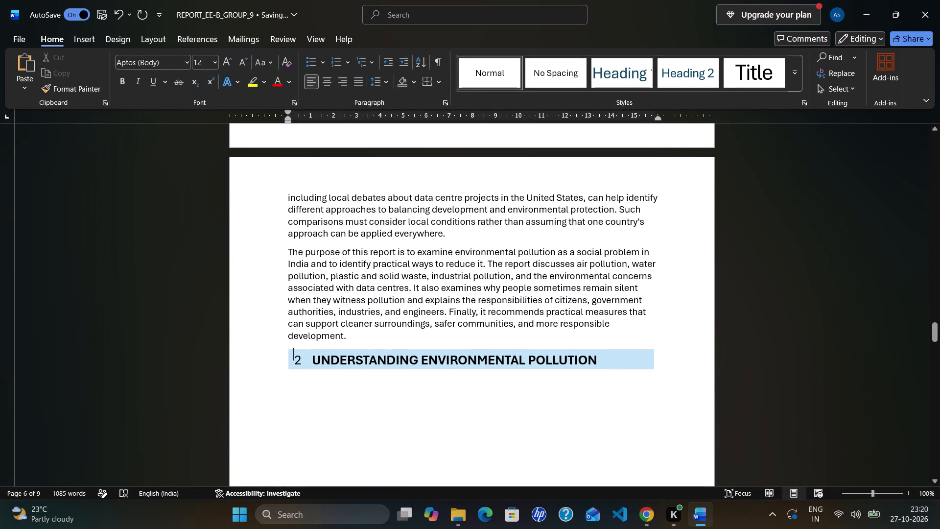
pyautogui.doubleClick(293, 361)
pyautogui.click(293, 361)
pyautogui.moveTo(292, 363); pyautogui.dragTo(475, 361)
pyautogui.click(475, 361)
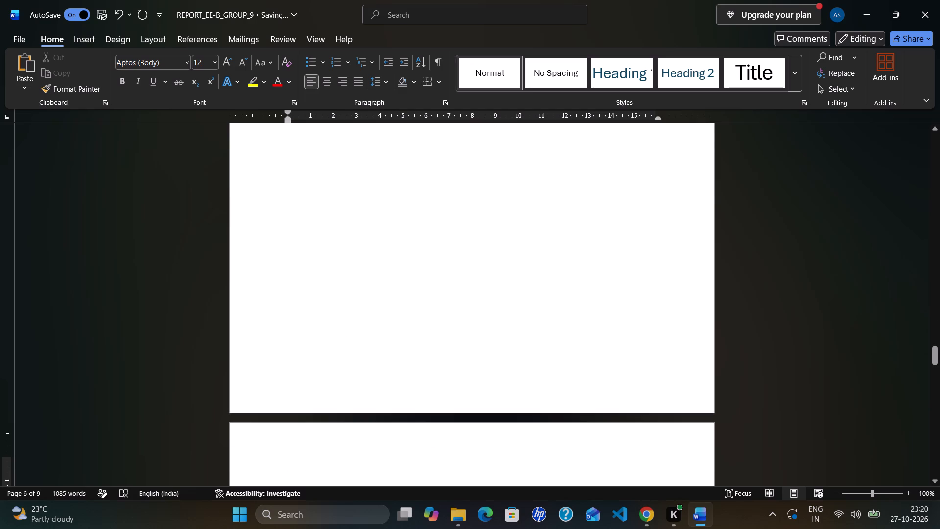
pyautogui.scroll(10, 475, 361)
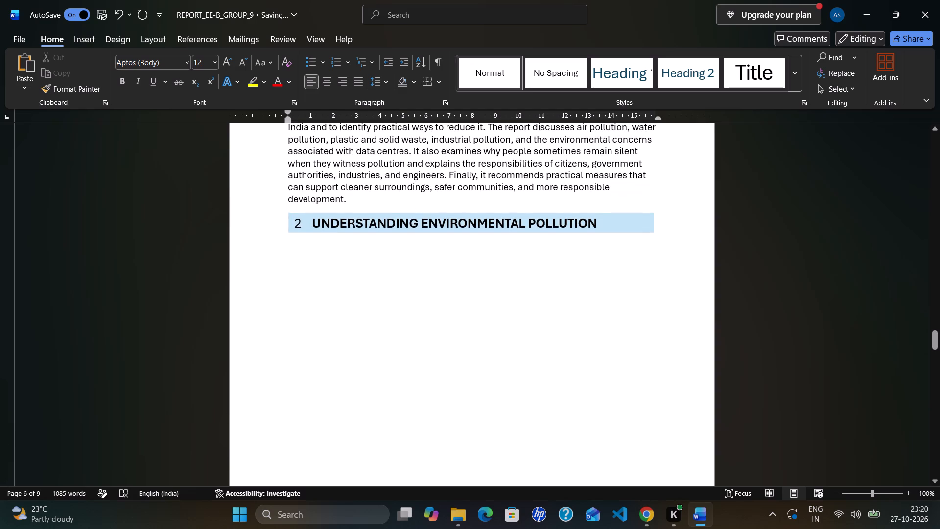
pyautogui.moveTo(288, 225); pyautogui.dragTo(490, 195)
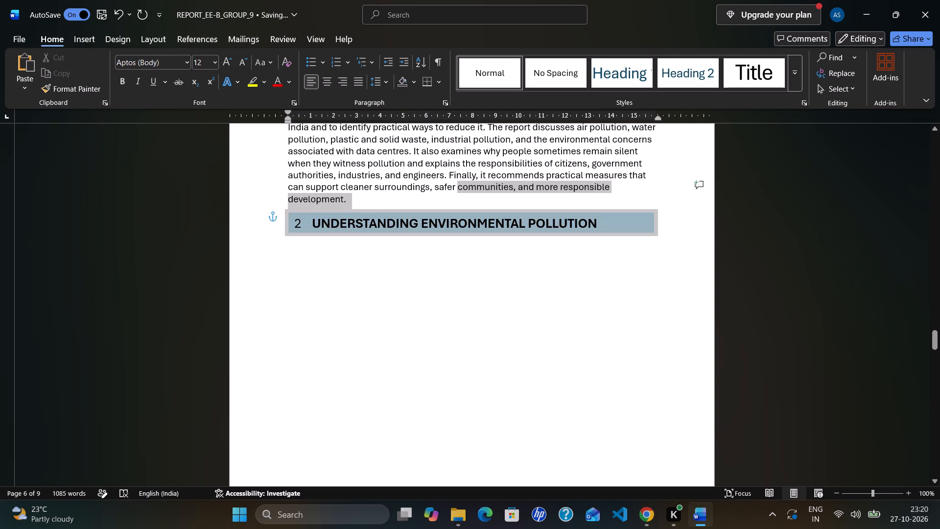
pyautogui.moveTo(490, 195); pyautogui.dragTo(616, 228)
pyautogui.doubleClick(614, 228)
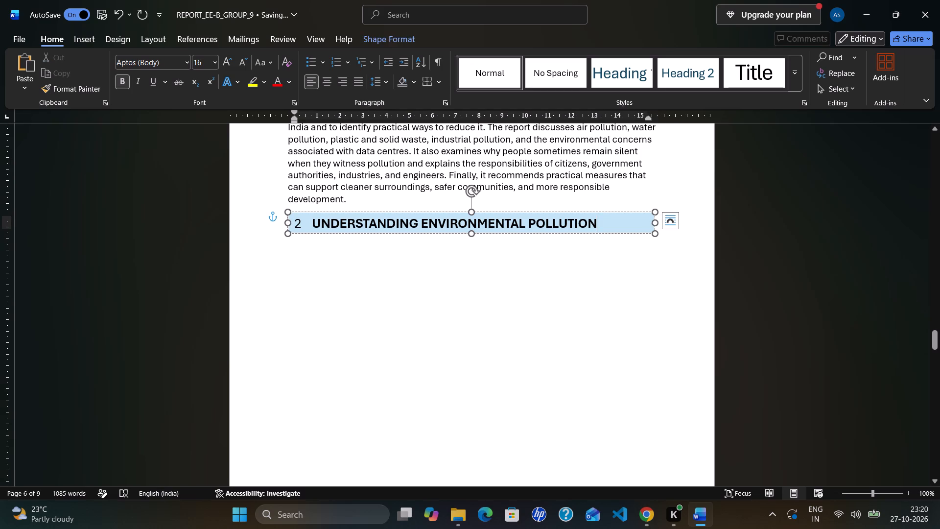
pyautogui.click(327, 84)
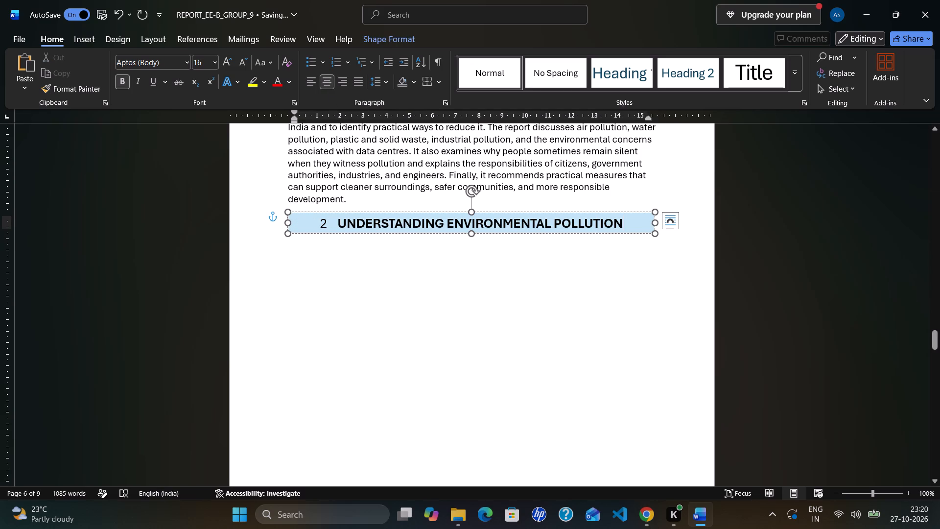
# Select the whole Section 2 heading and browse the available fonts for a possible replacement.
pyautogui.doubleClick(307, 228)
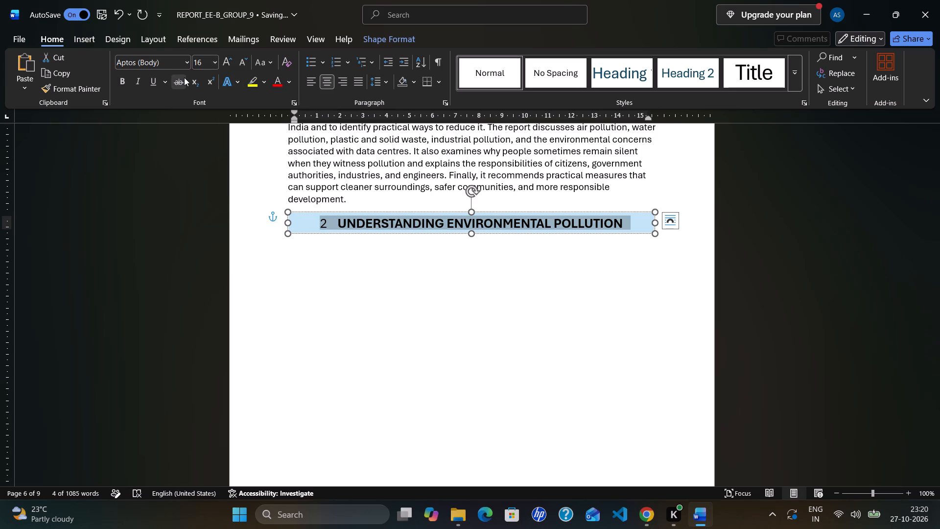
pyautogui.click(185, 62)
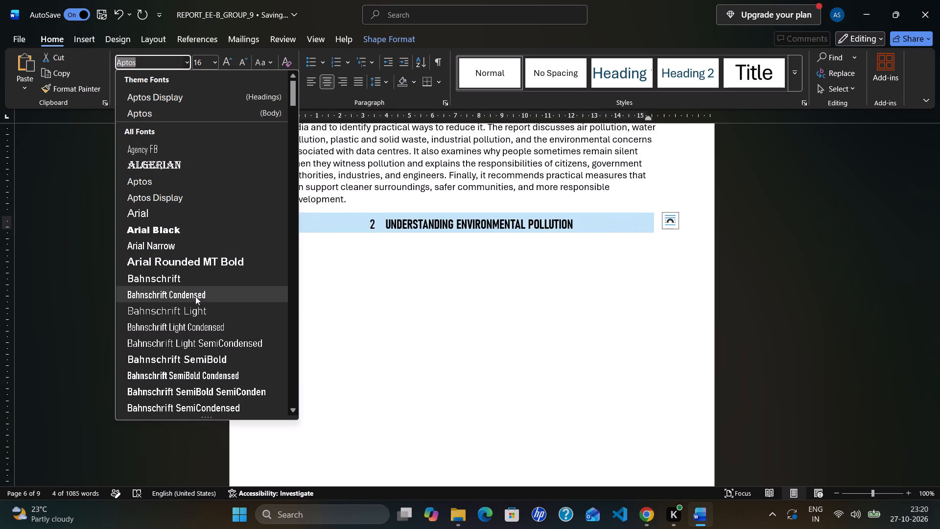
pyautogui.scroll(-2, 215, 235)
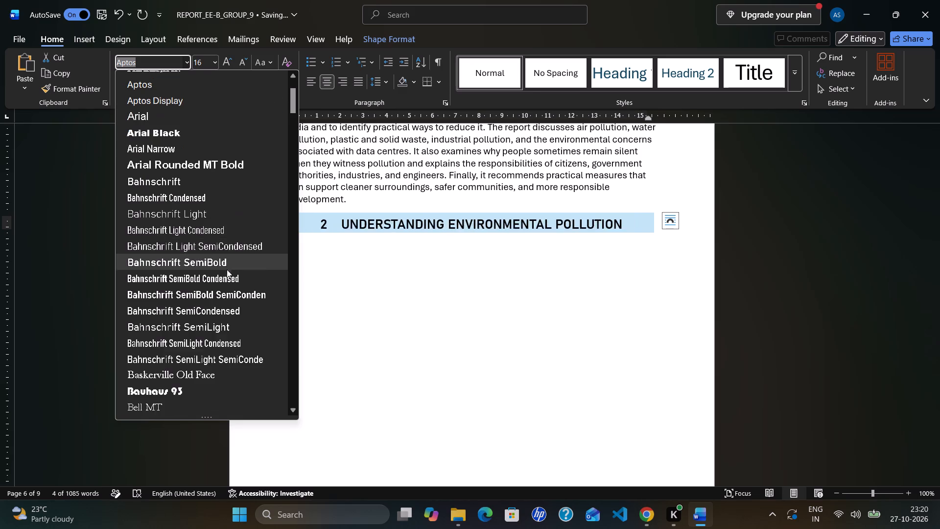
pyautogui.scroll(-14, 228, 285)
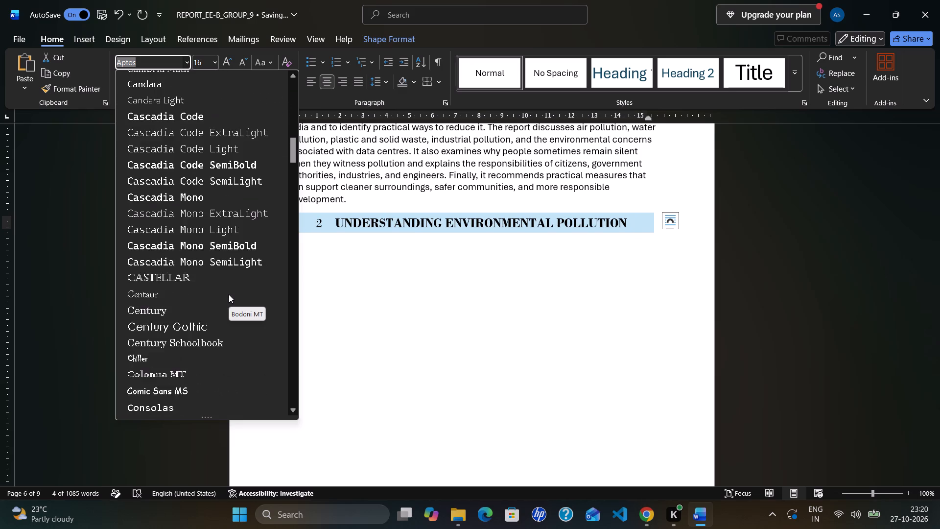
pyautogui.scroll(-17, 229, 294)
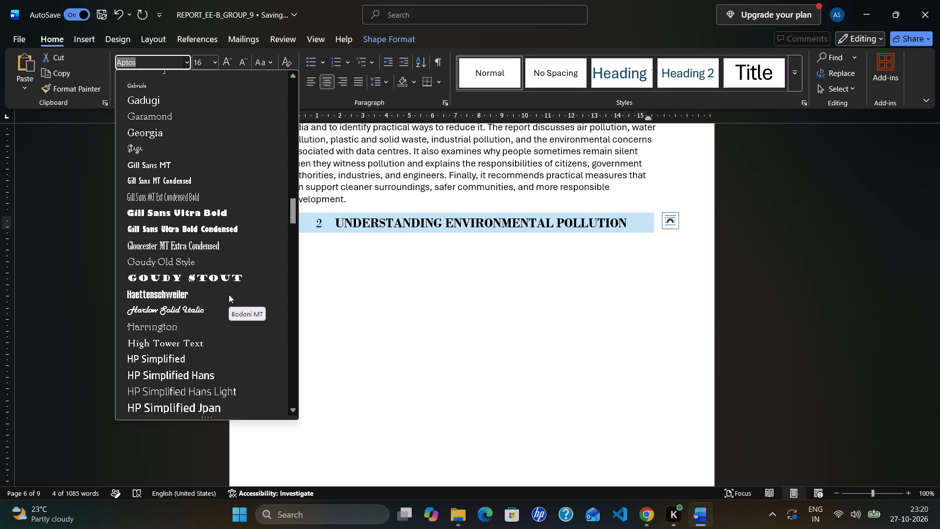
pyautogui.scroll(-4, 229, 294)
pyautogui.scroll(4, 229, 294)
pyautogui.scroll(-9, 229, 294)
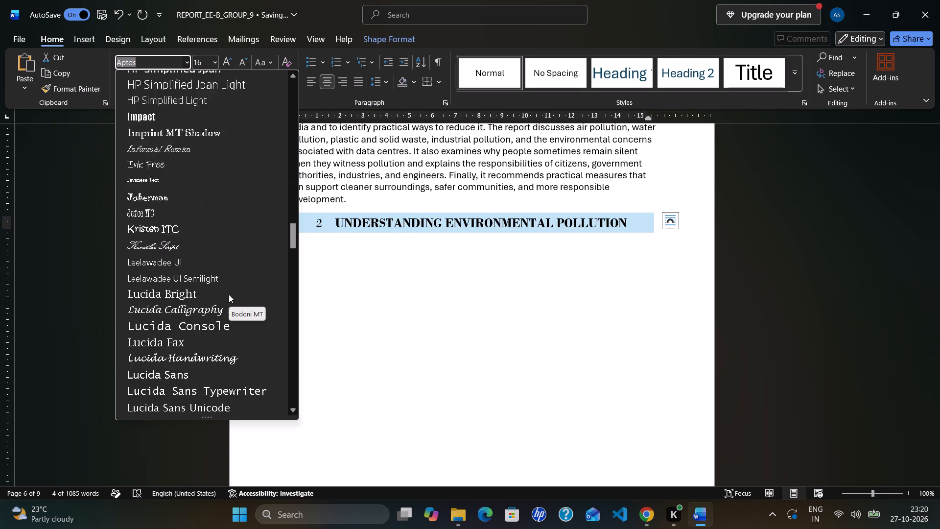
pyautogui.scroll(-18, 229, 294)
pyautogui.scroll(-4, 229, 294)
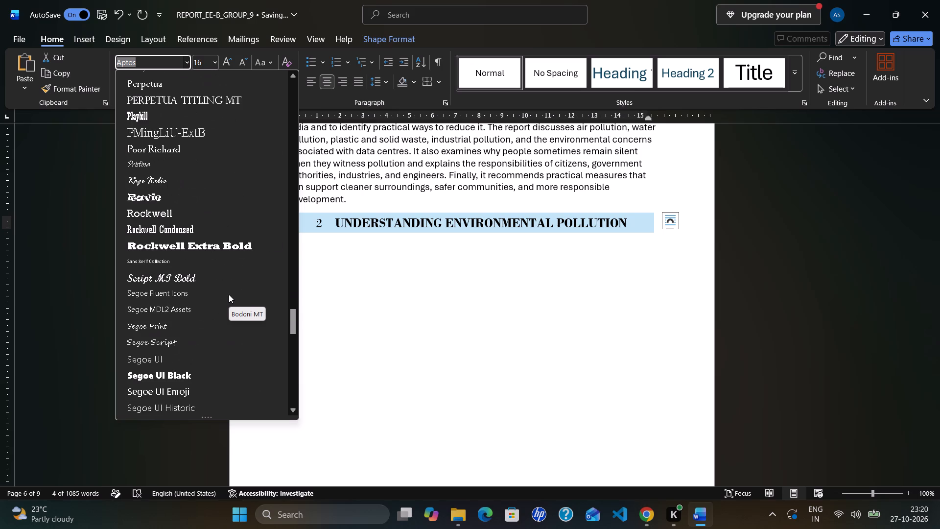
pyautogui.scroll(1, 229, 294)
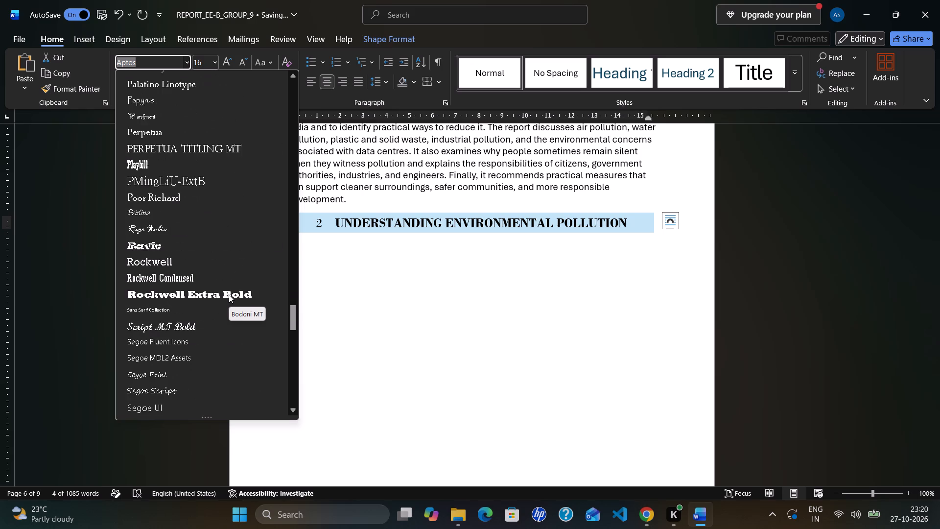
pyautogui.scroll(1, 229, 294)
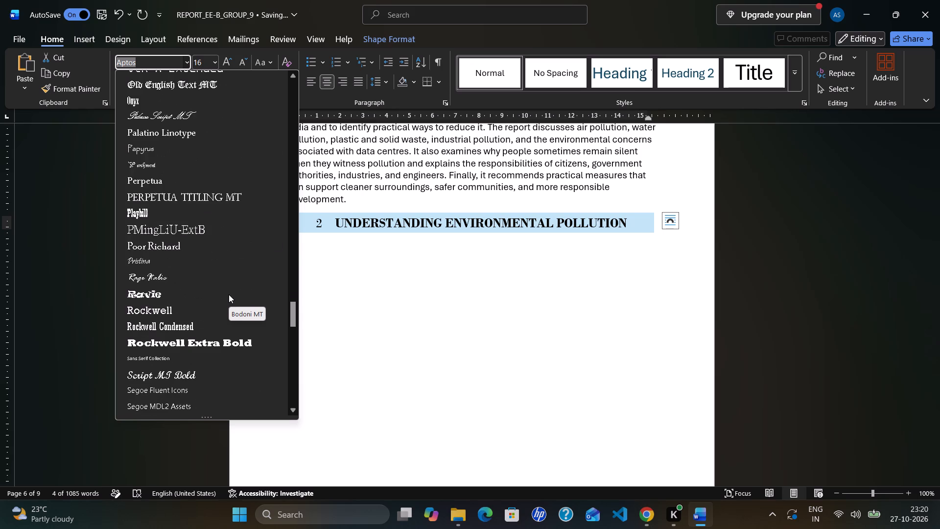
pyautogui.scroll(1, 229, 294)
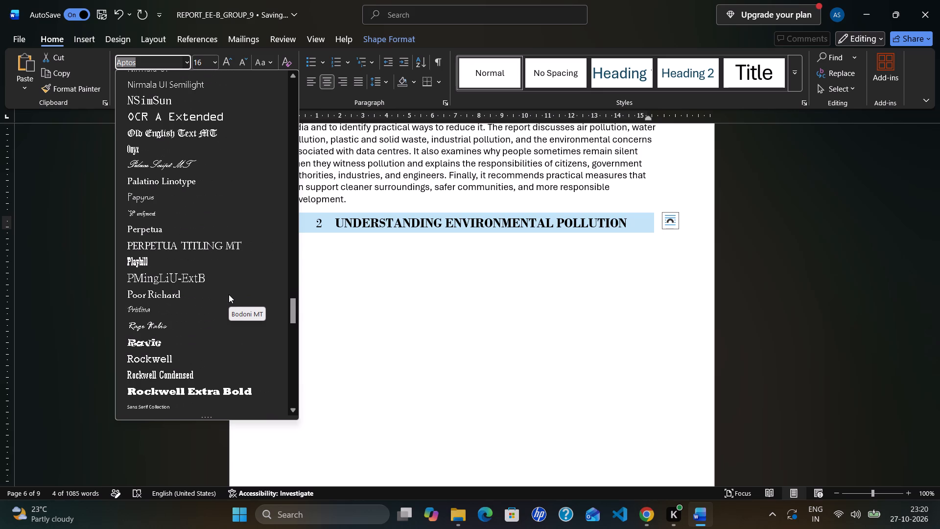
pyautogui.scroll(-1, 229, 294)
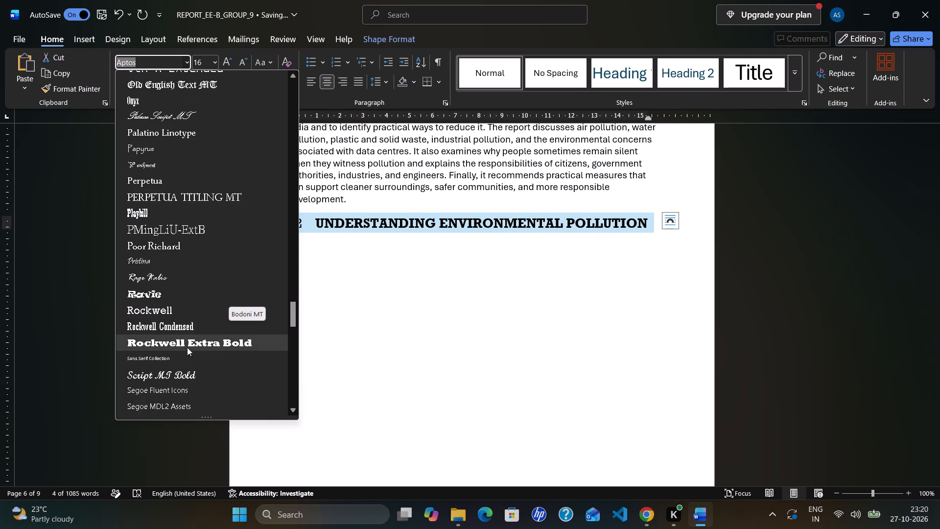
pyautogui.click(60, 398)
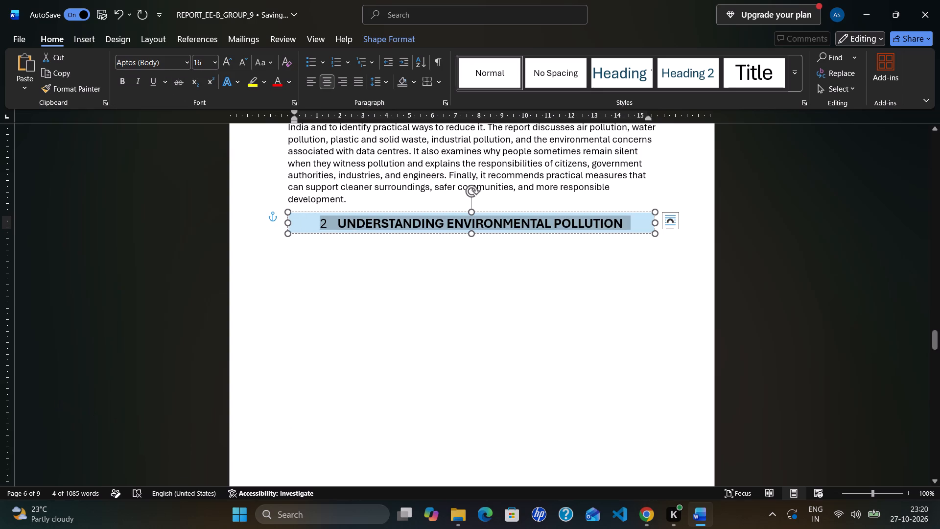
# Remove bold from the selected Section 2 heading so the number and title share the same regular weight.
pyautogui.click(123, 76)
pyautogui.click(123, 77)
pyautogui.click(123, 77)
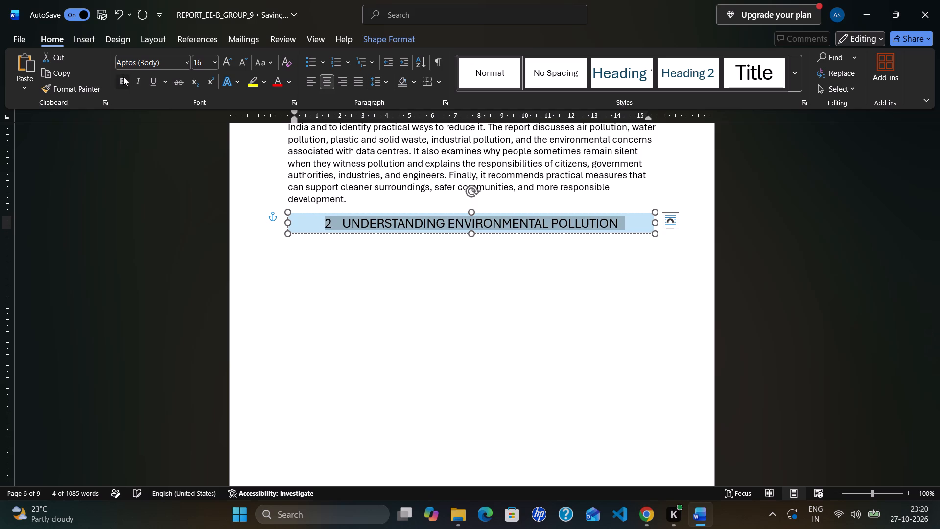
pyautogui.click(123, 77)
# Left-align the Section 2 heading text inside its light-blue bar on page 6.
pyautogui.click(308, 85)
pyautogui.click(358, 270)
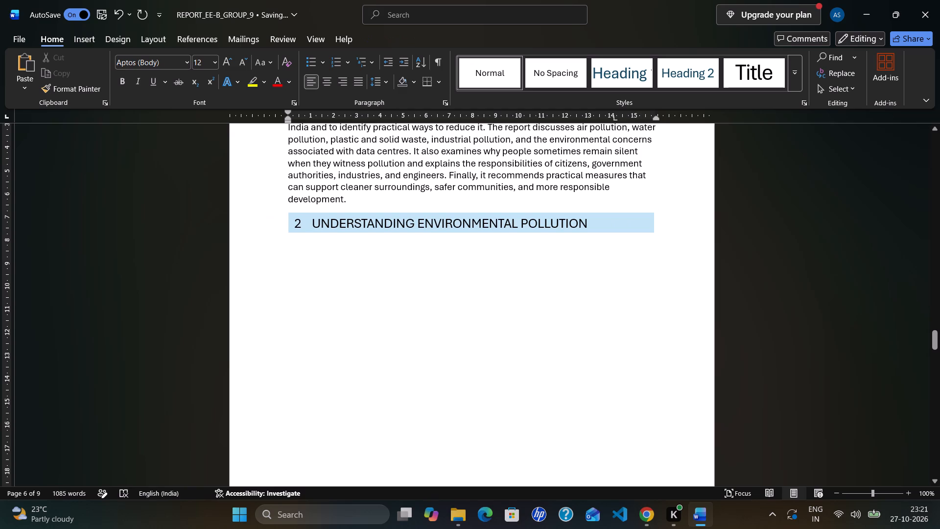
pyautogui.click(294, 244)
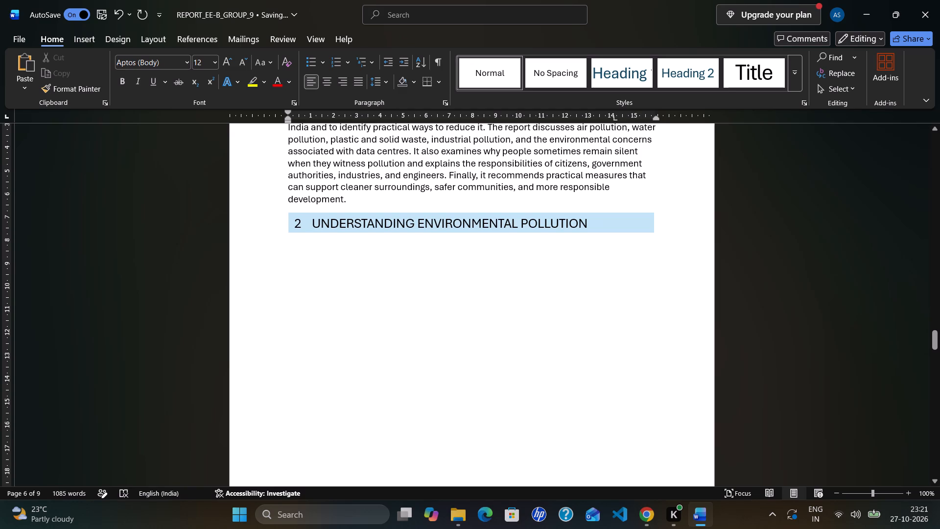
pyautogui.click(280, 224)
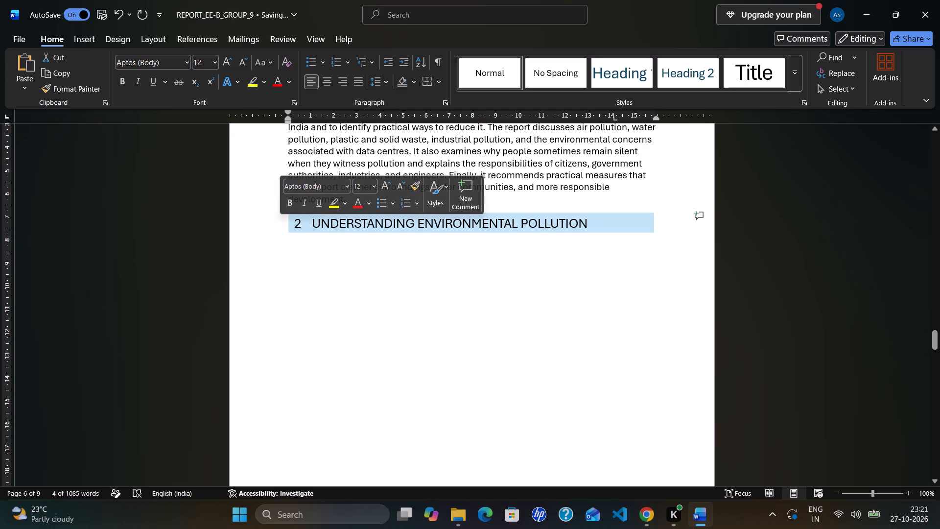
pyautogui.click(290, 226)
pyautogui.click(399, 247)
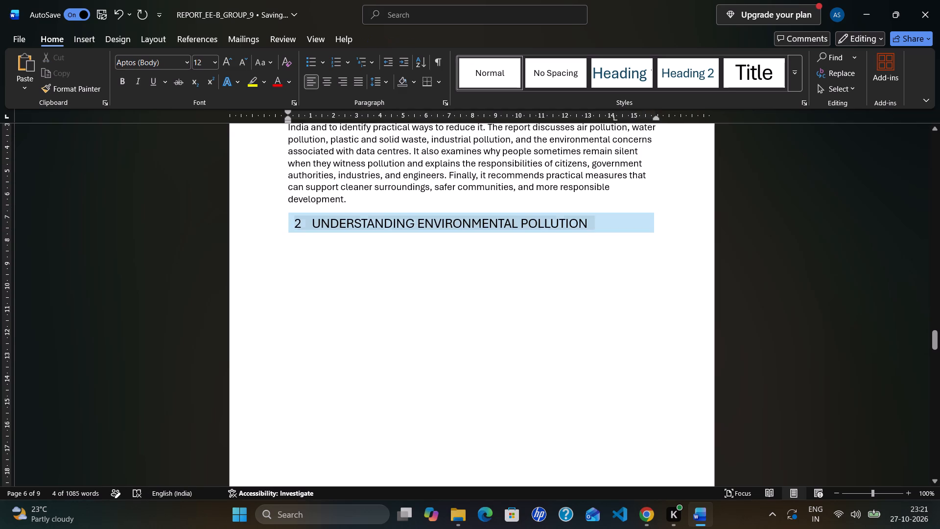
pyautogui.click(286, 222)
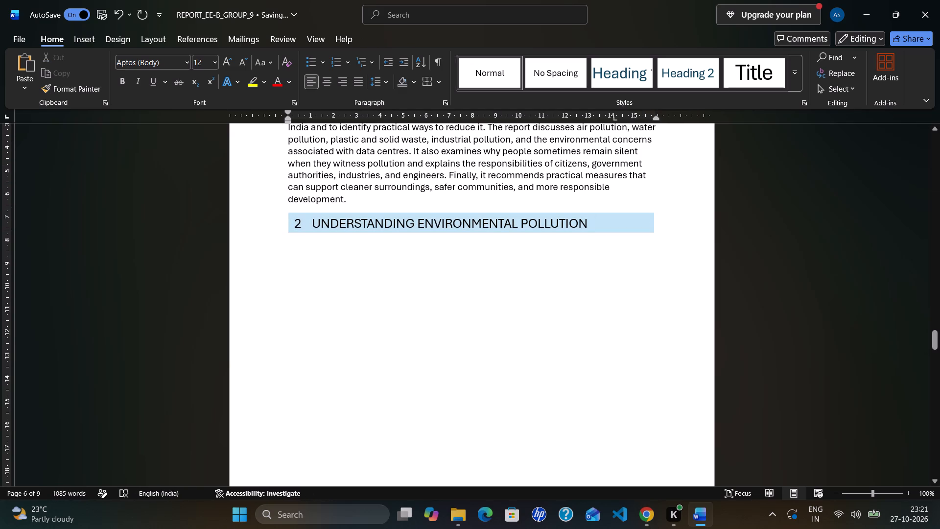
# Add two paragraph breaks after the paragraph ending in "development." so the cursor sits just below the Section 2 bar.
pyautogui.click(354, 198)
pyautogui.press('Return')
pyautogui.press('Return')
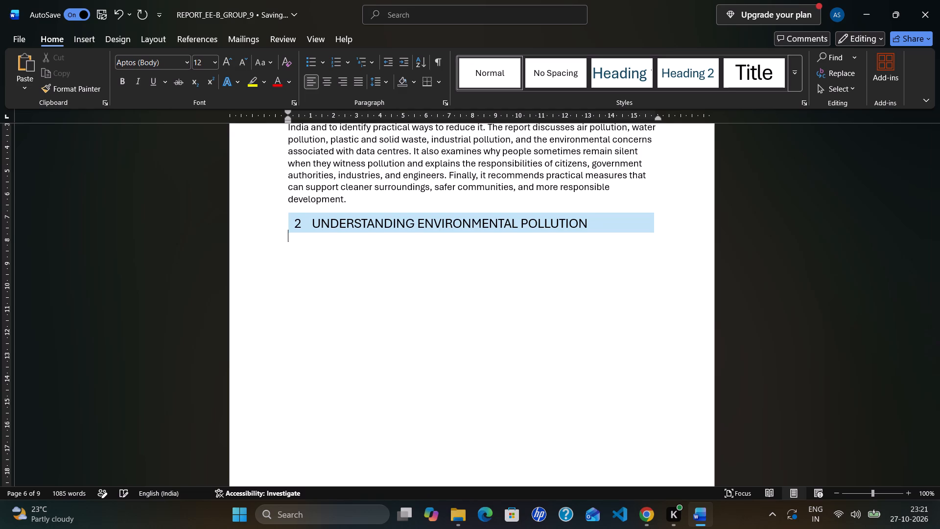
pyautogui.press('Return')
pyautogui.press('BackSpace')
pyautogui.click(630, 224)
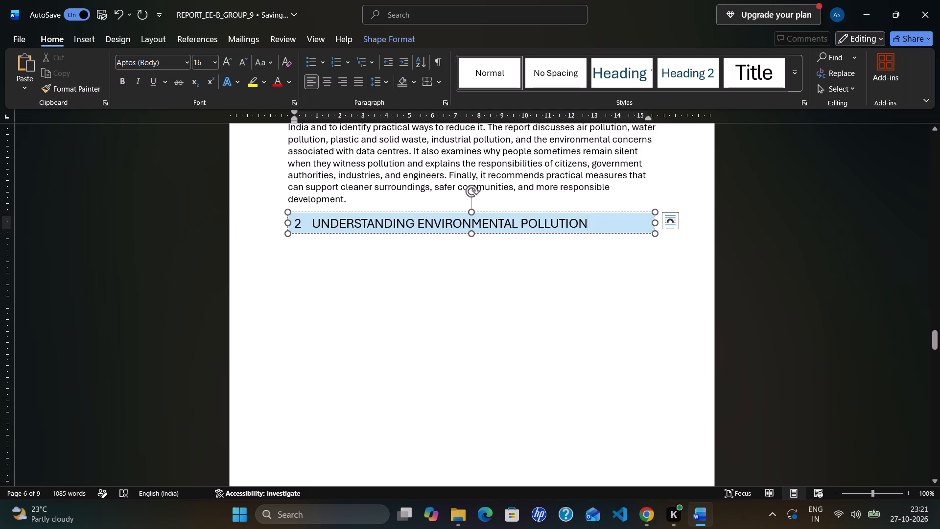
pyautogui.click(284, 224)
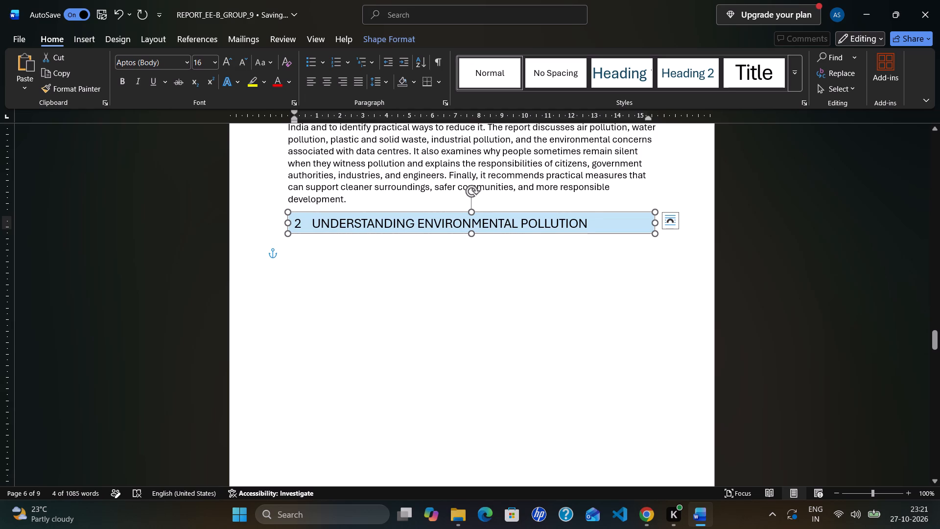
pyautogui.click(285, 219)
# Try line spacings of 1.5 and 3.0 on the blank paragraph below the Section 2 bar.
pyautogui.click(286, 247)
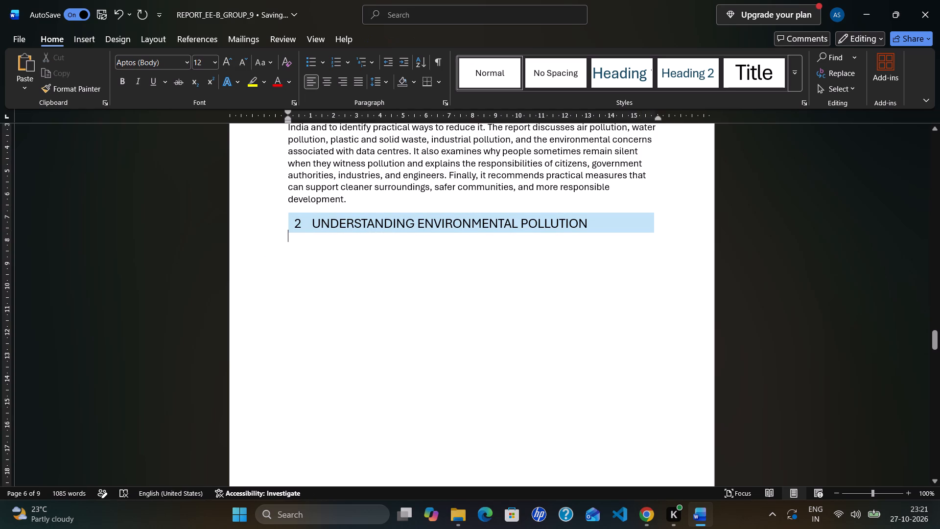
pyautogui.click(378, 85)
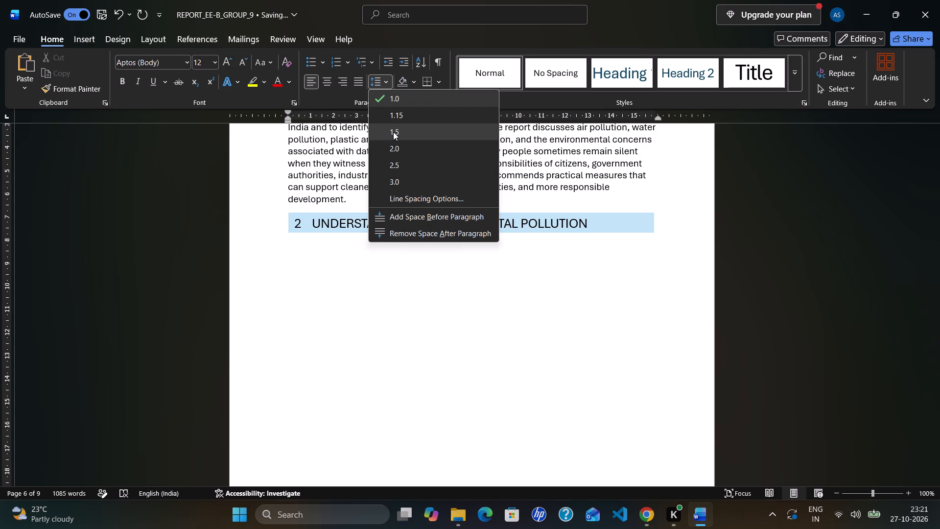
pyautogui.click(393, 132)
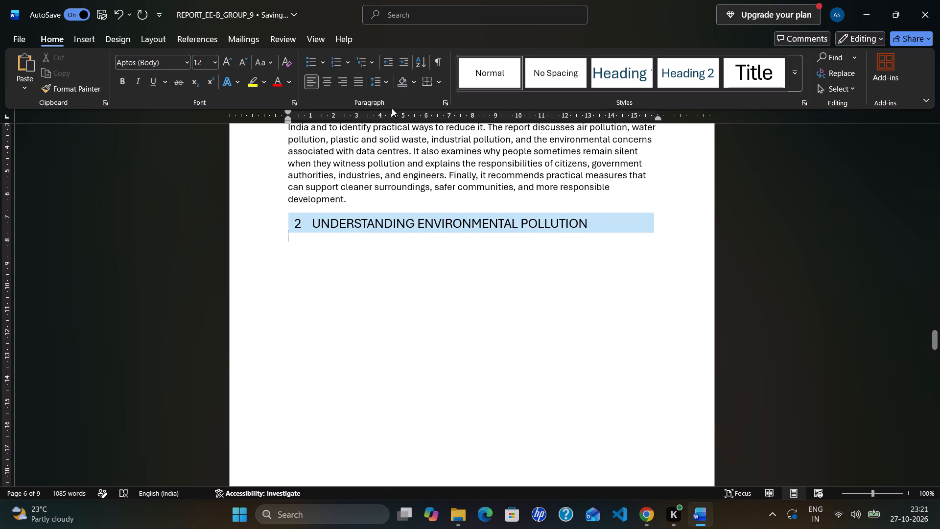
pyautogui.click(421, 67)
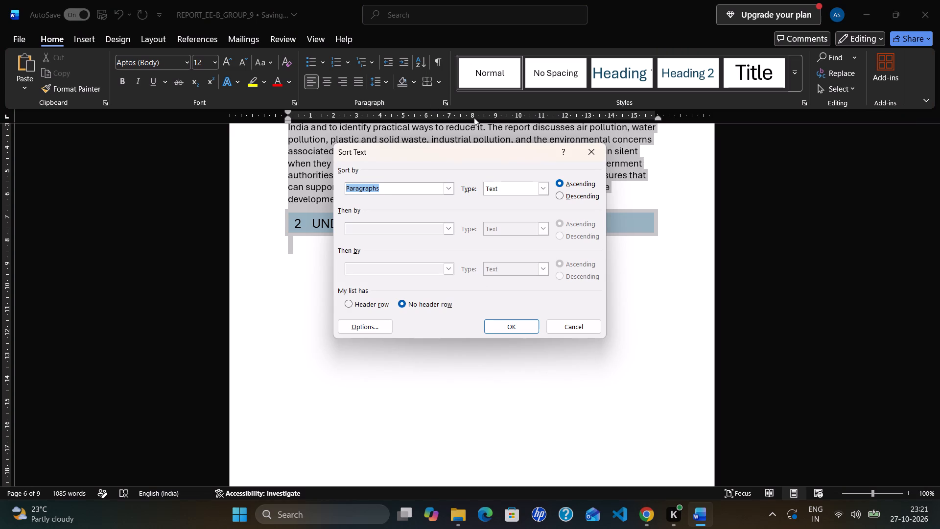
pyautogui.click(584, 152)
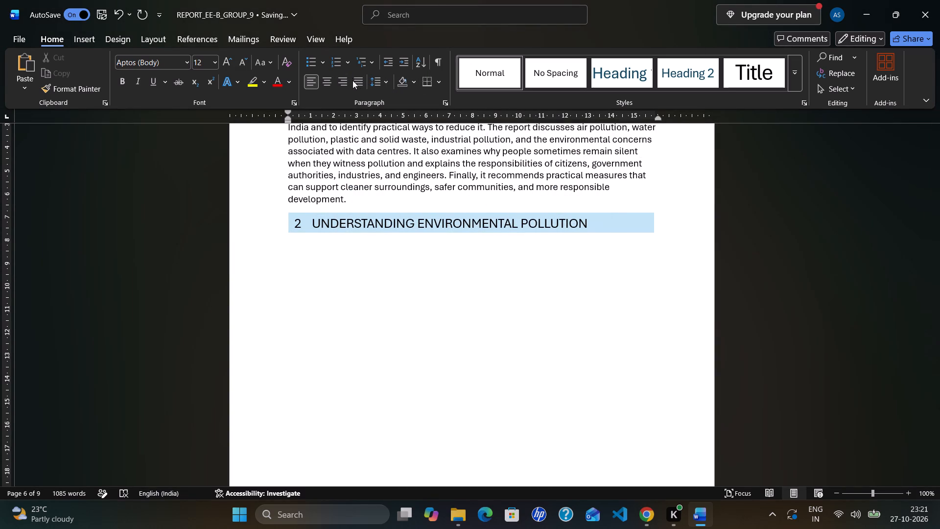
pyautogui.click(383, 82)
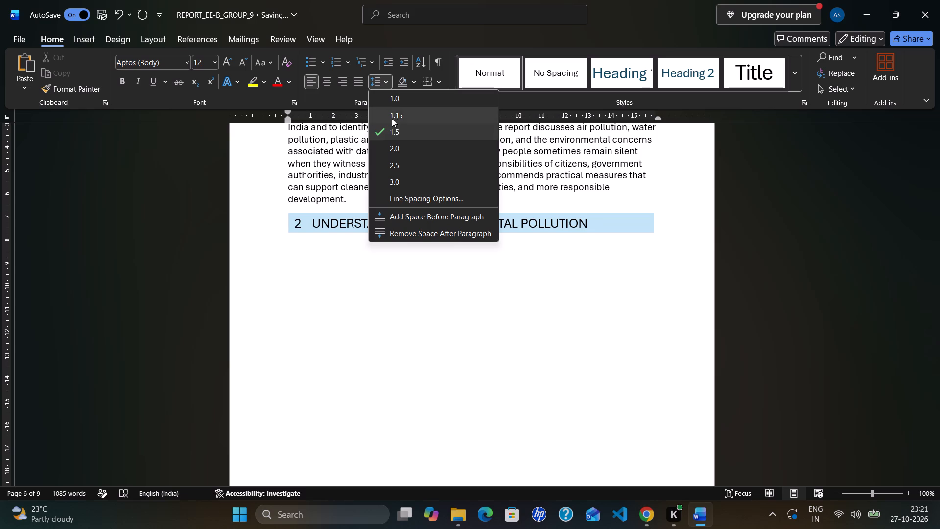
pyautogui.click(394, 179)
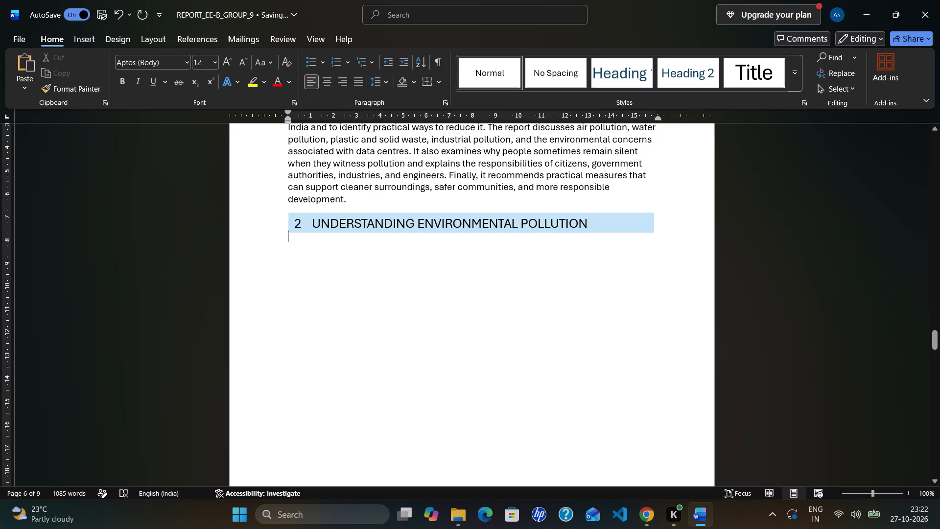
# Set the line spacing of the blank paragraph below the Section 2 bar to 1.15.
pyautogui.click(375, 87)
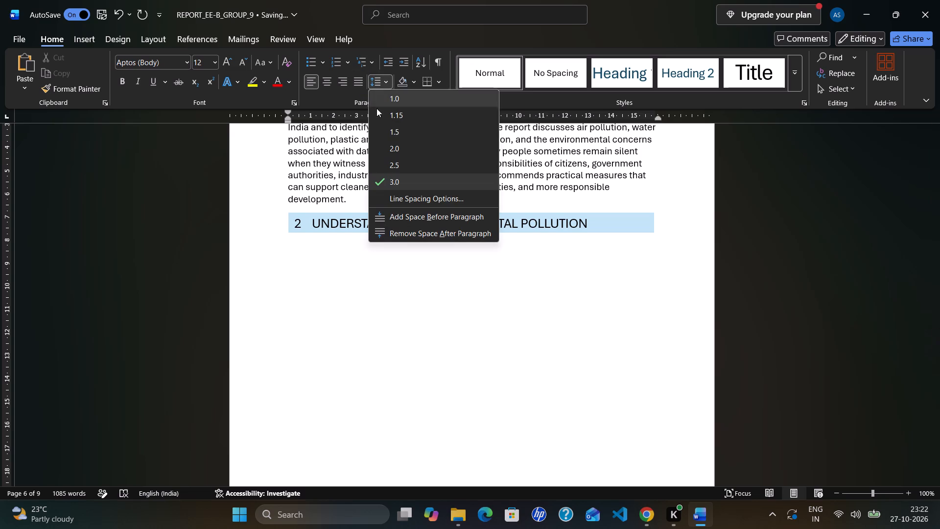
pyautogui.click(395, 117)
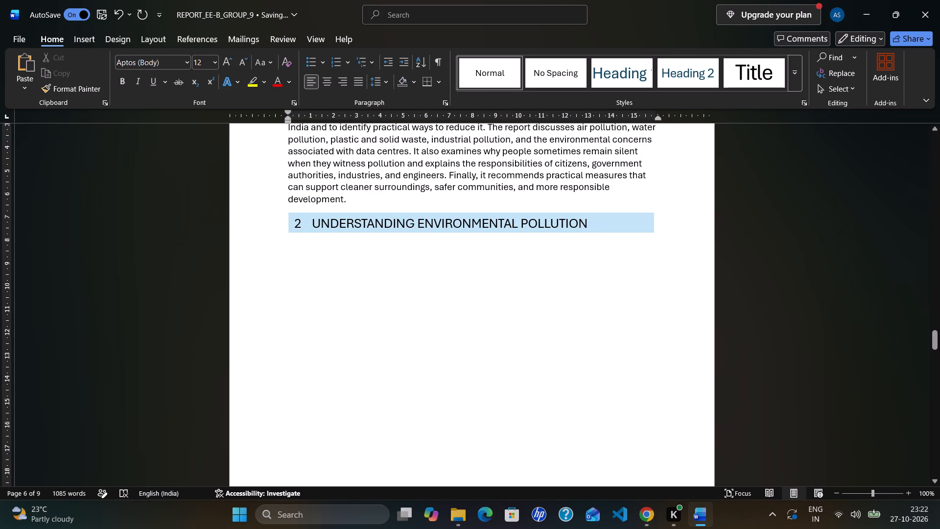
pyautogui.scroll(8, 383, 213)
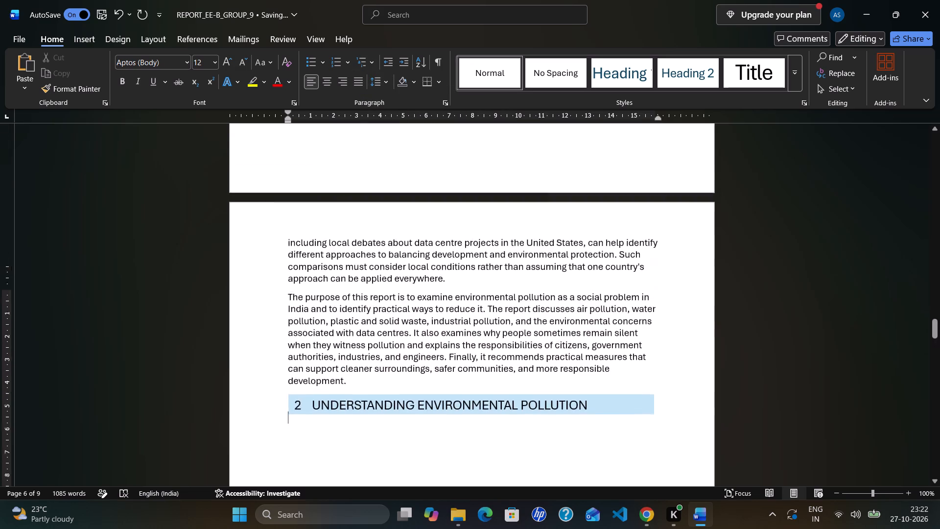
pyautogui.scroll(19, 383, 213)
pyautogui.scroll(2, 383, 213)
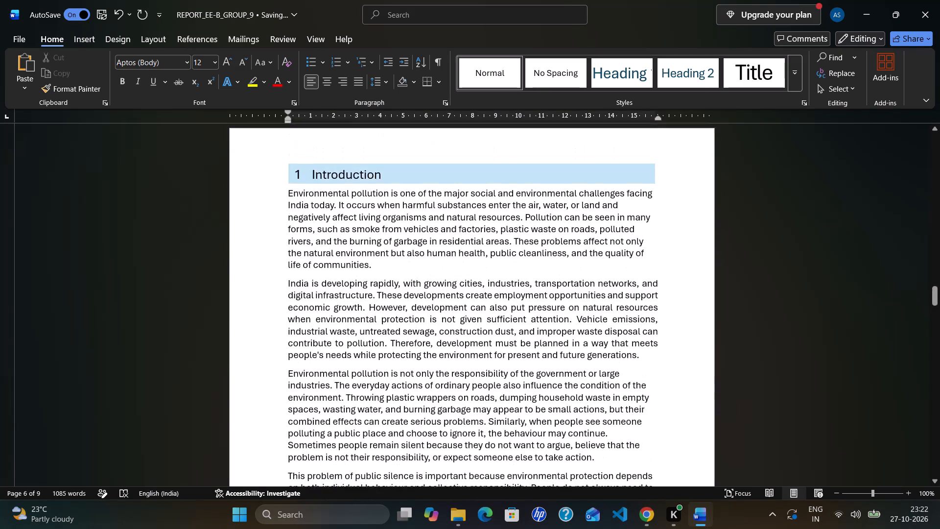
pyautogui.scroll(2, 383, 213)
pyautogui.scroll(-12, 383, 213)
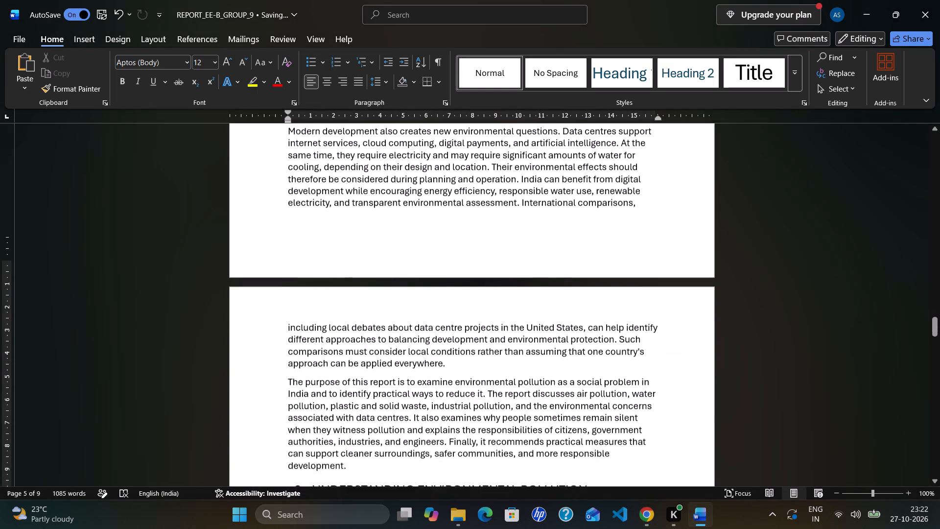
pyautogui.scroll(-8, 633, 374)
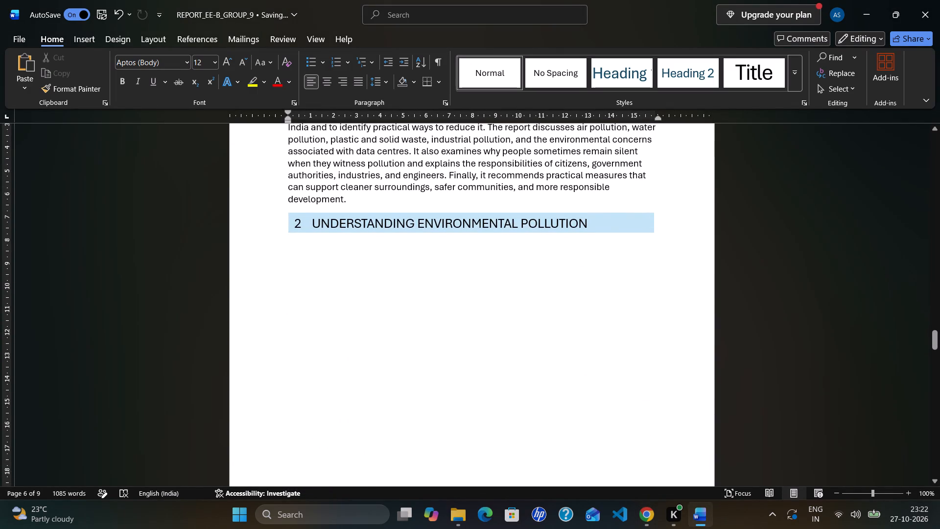
pyautogui.hotkey('ctrl', 'v')
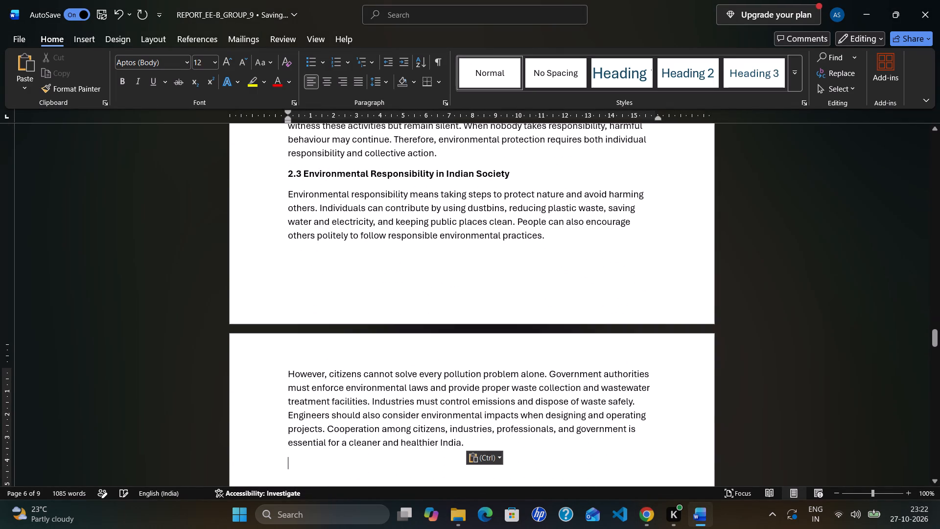
# Review the pasted Section 2 text and its headings, comparing their layout with the Introduction pages.
pyautogui.scroll(17, 296, 276)
pyautogui.scroll(4, 290, 273)
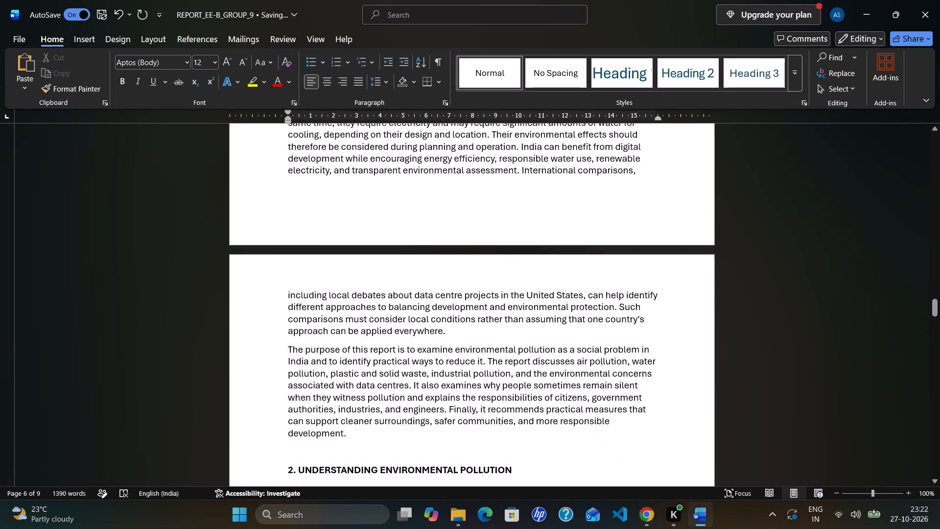
pyautogui.scroll(12, 290, 273)
pyautogui.scroll(11, 290, 273)
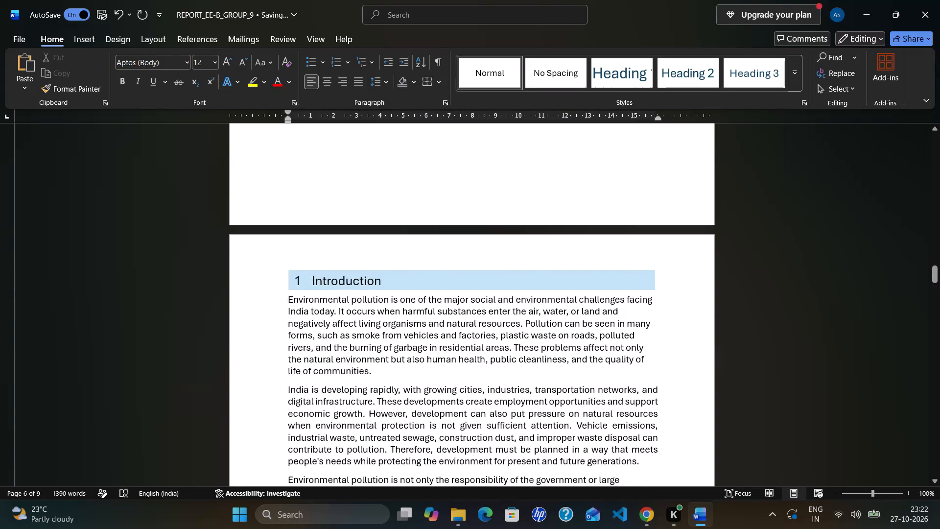
pyautogui.scroll(-2, 290, 273)
pyautogui.scroll(-20, 290, 273)
pyautogui.scroll(-2, 290, 273)
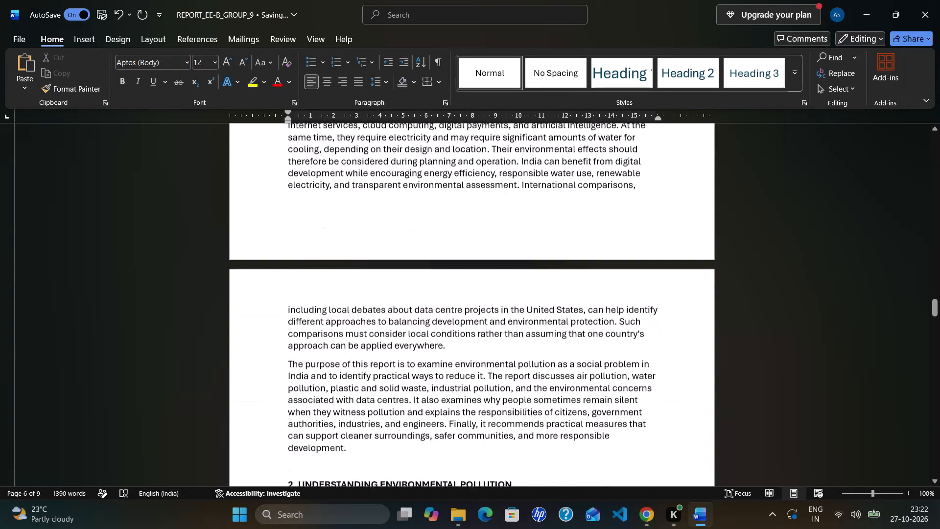
pyautogui.scroll(-9, 290, 273)
pyautogui.scroll(5, 290, 273)
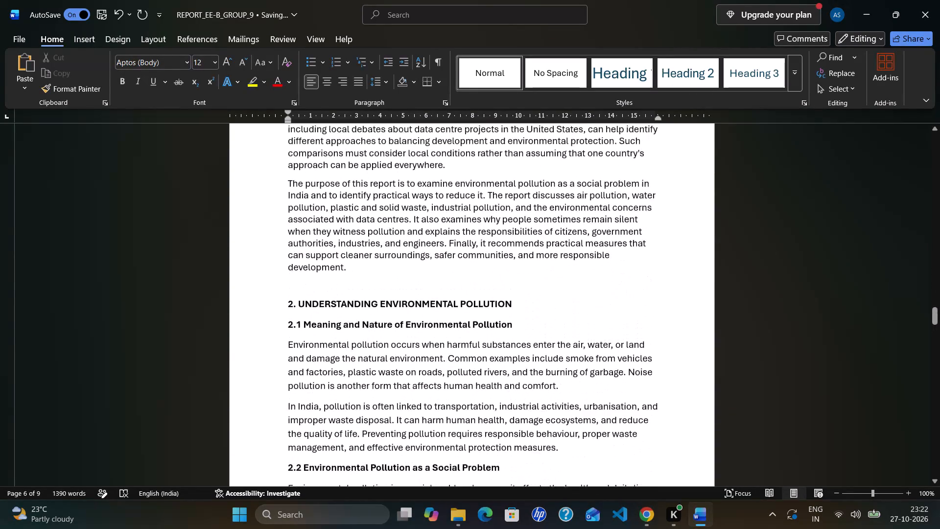
pyautogui.scroll(7, 290, 273)
pyautogui.scroll(-3, 290, 273)
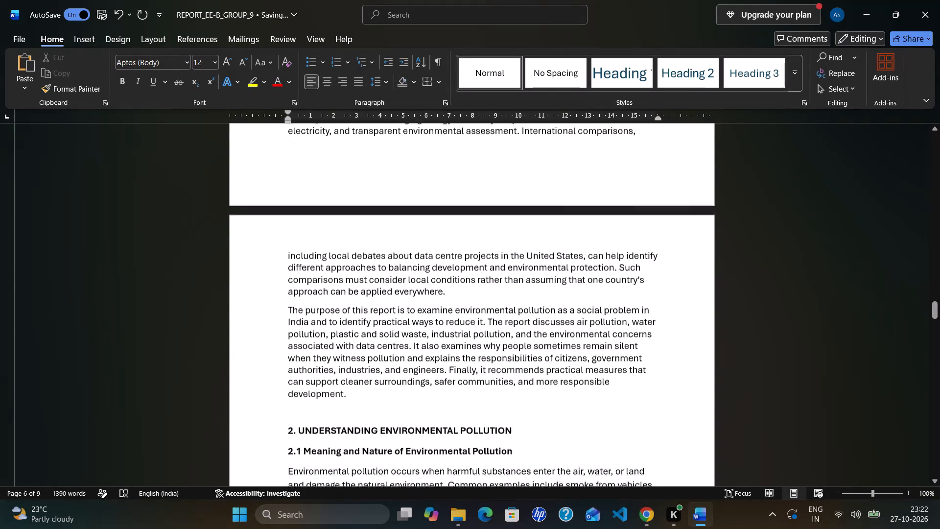
pyautogui.scroll(-9, 290, 273)
pyautogui.scroll(4, 290, 273)
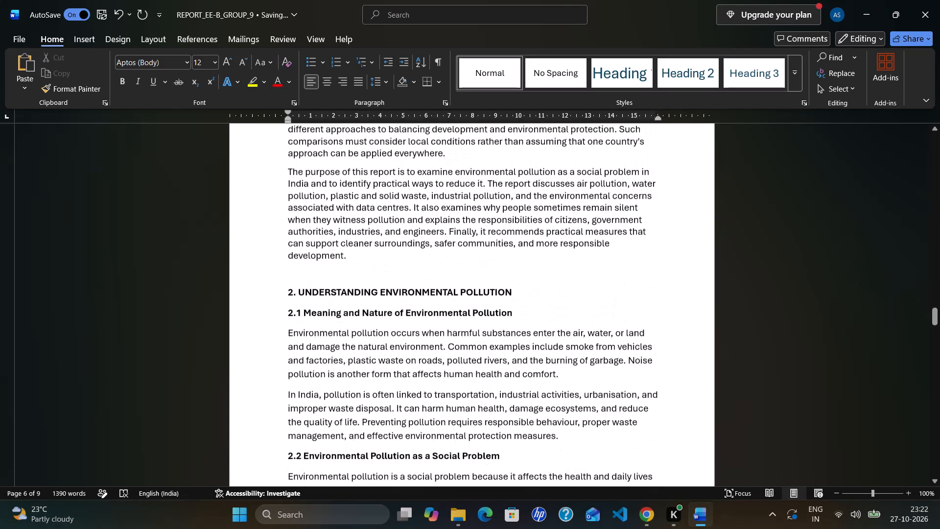
pyautogui.scroll(7, 290, 273)
pyautogui.scroll(-5, 290, 273)
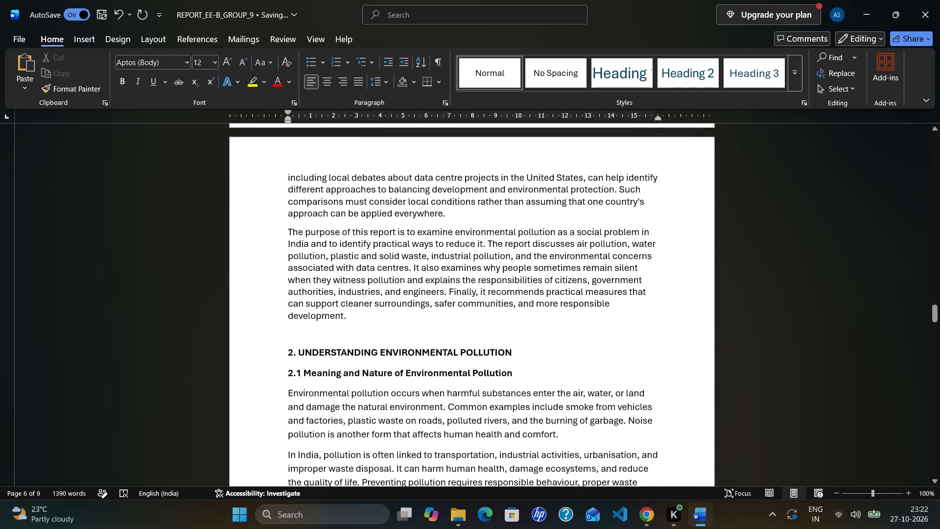
pyautogui.scroll(-2, 290, 273)
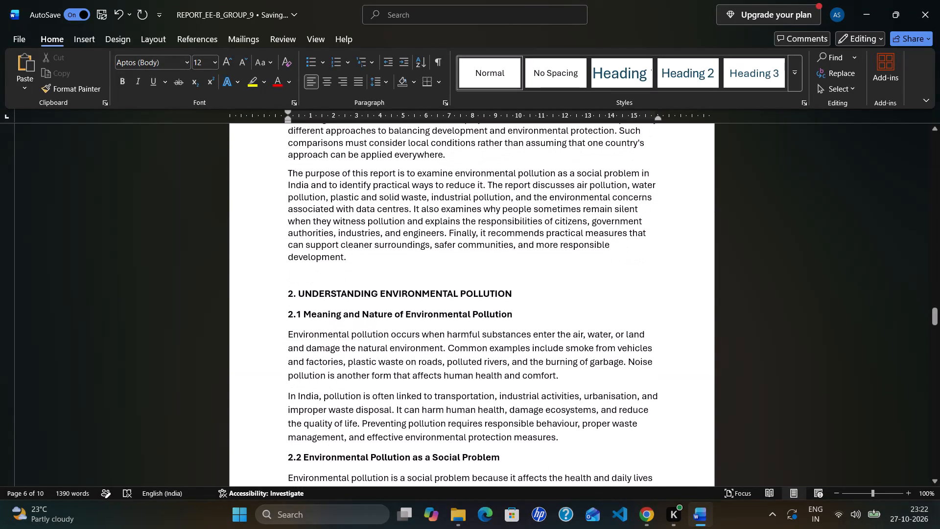
pyautogui.scroll(3, 297, 297)
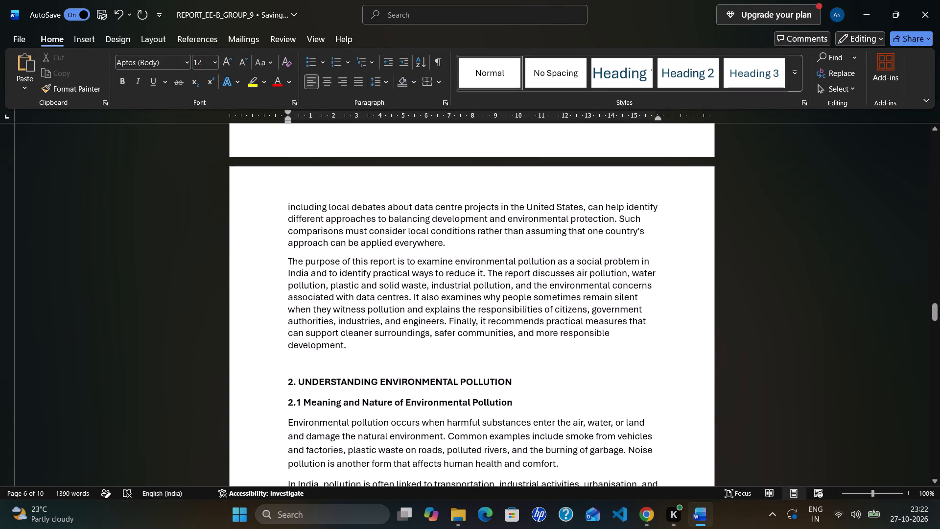
pyautogui.scroll(1, 301, 301)
pyautogui.scroll(-13, 301, 301)
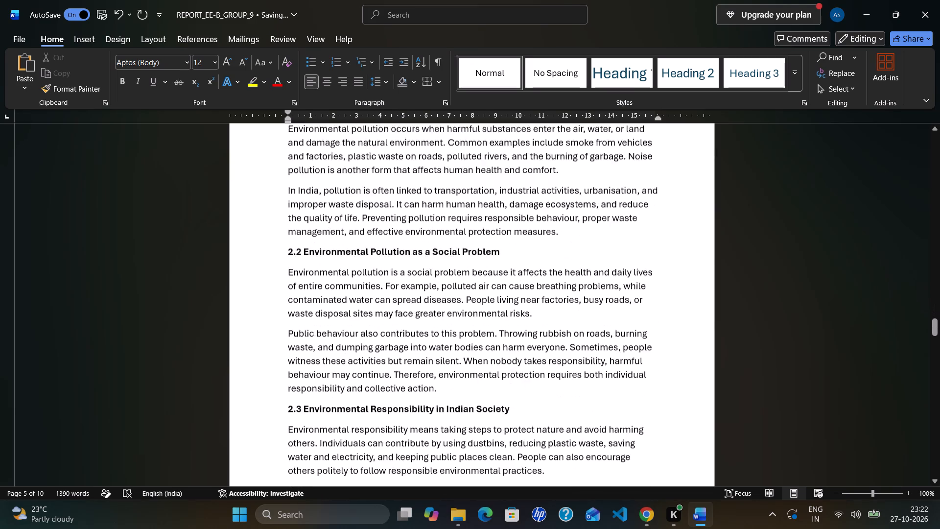
# Move the light-blue Section 2 heading bar up from page 7 to the bottom of page 6.
pyautogui.scroll(-15, 301, 301)
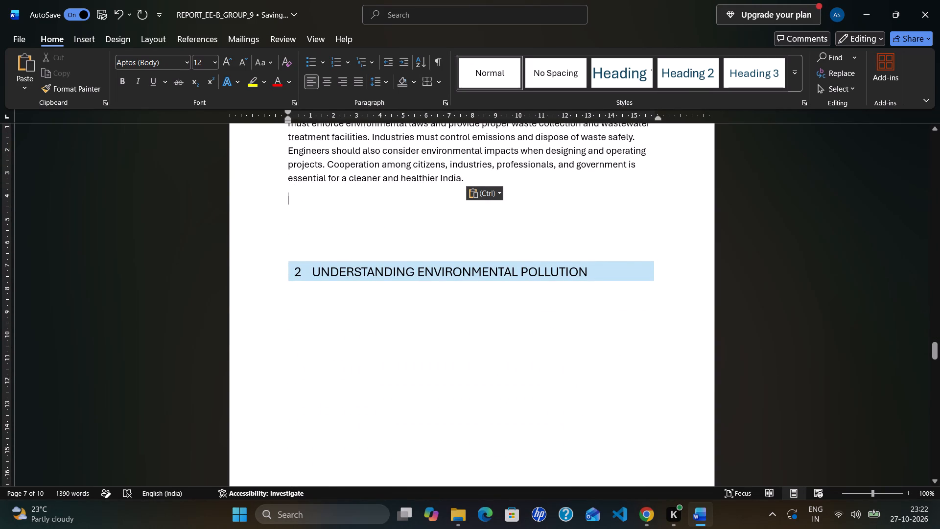
pyautogui.click(351, 270)
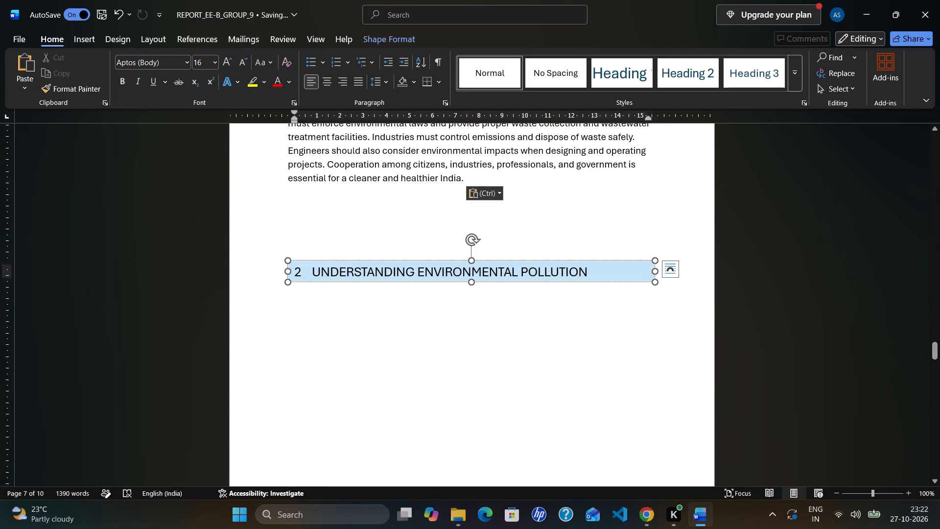
pyautogui.click(435, 274)
pyautogui.moveTo(436, 262); pyautogui.dragTo(423, 144)
pyautogui.scroll(5, 423, 148)
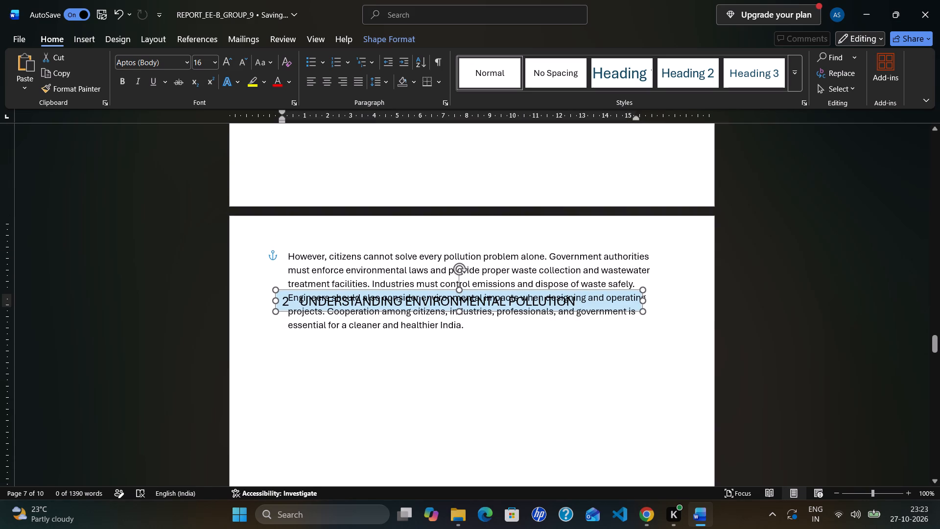
pyautogui.moveTo(397, 292); pyautogui.dragTo(380, 154)
# Cut the pasted line "2. UNDERSTANDING ENVIRONMENTAL POLLUTION" and add a blank paragraph above the 2.1 heading.
pyautogui.scroll(16, 391, 175)
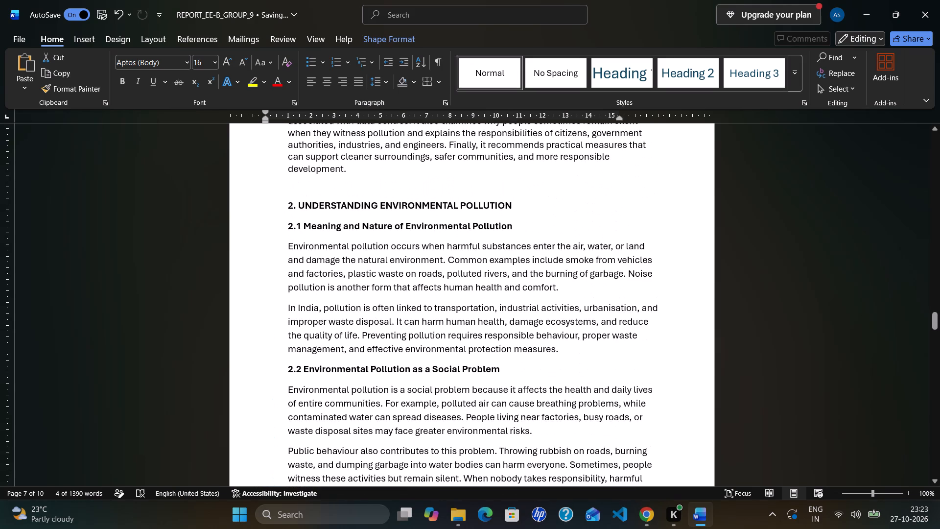
pyautogui.moveTo(282, 206); pyautogui.dragTo(496, 207)
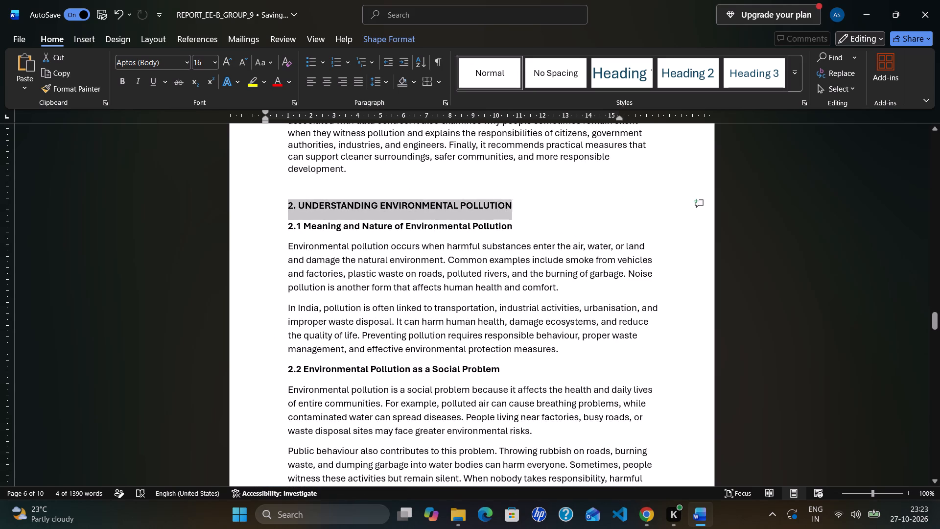
pyautogui.moveTo(496, 207); pyautogui.dragTo(510, 209)
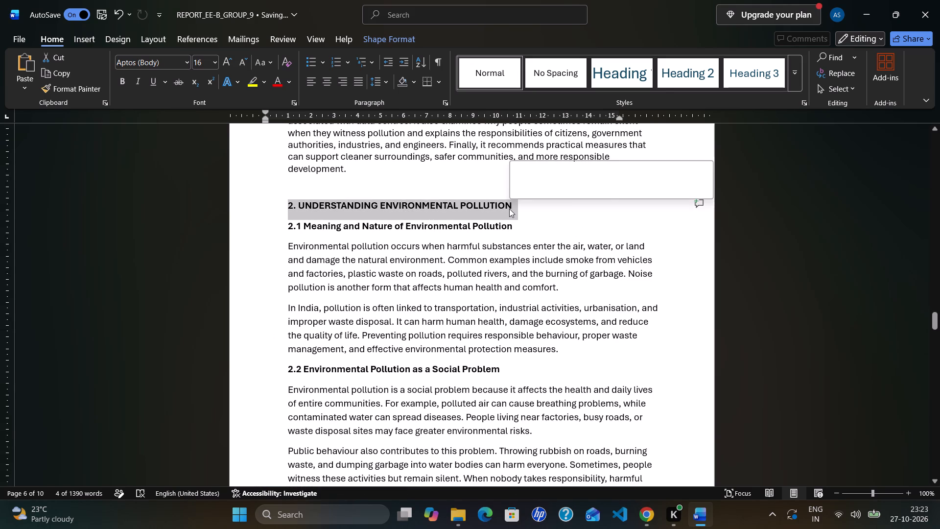
pyautogui.hotkey('ctrl', 'x')
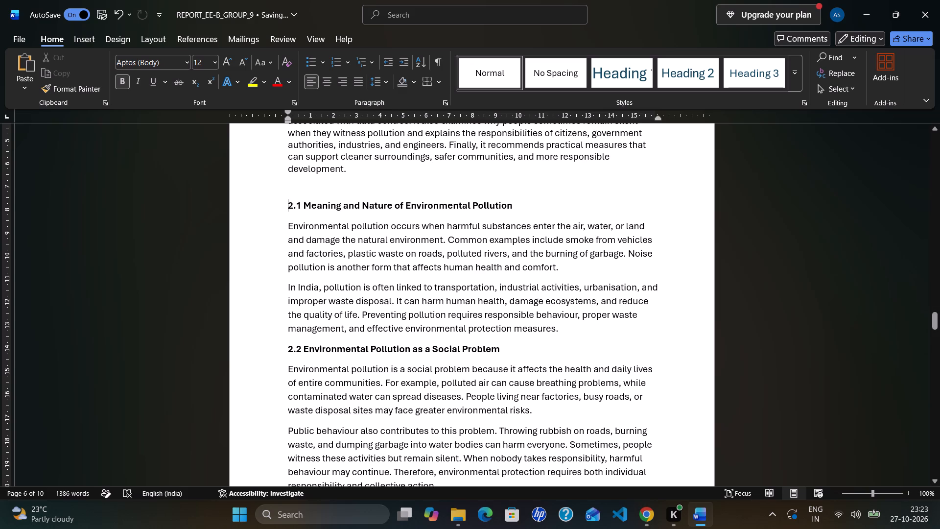
pyautogui.press('Return')
# Move the light-blue Section 2 heading bar up into the gap above the 2.1 heading, aligned with the body text margins.
pyautogui.scroll(-11, 358, 310)
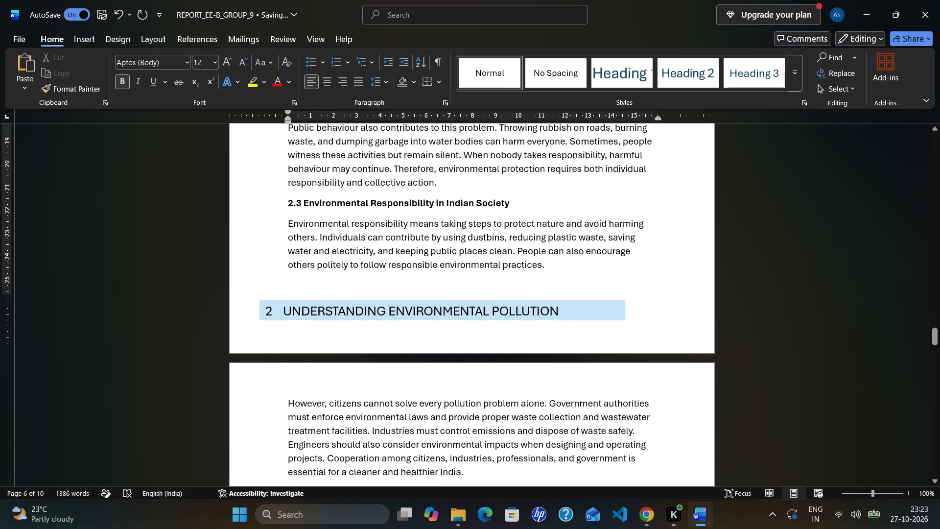
pyautogui.click(344, 318)
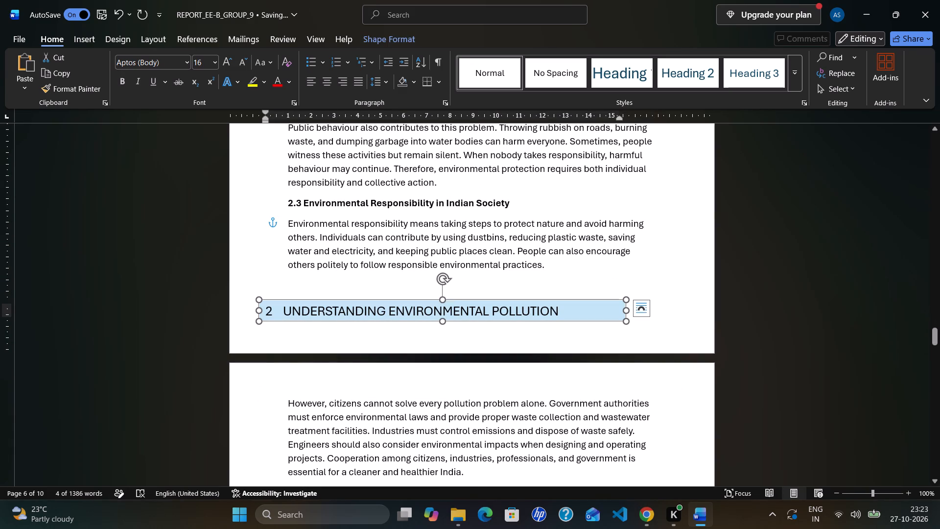
pyautogui.moveTo(354, 300); pyautogui.dragTo(392, 105)
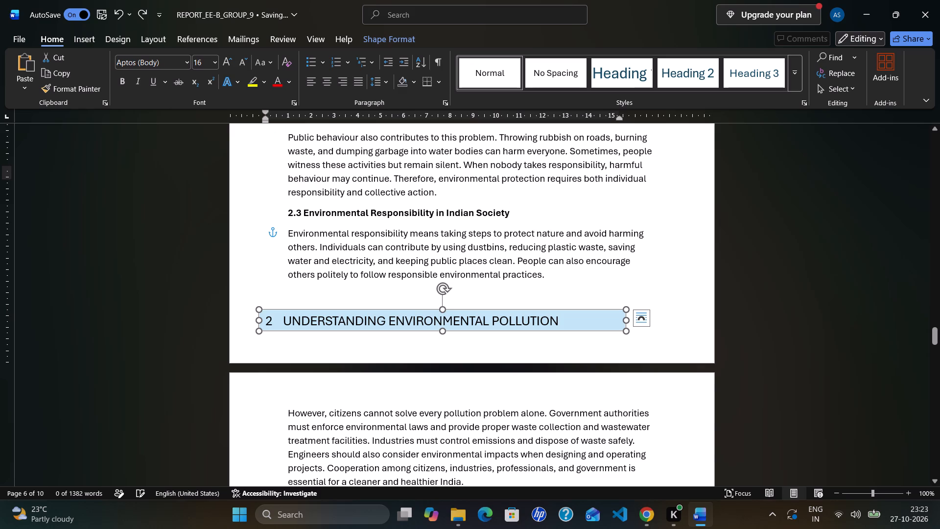
pyautogui.scroll(1, 387, 327)
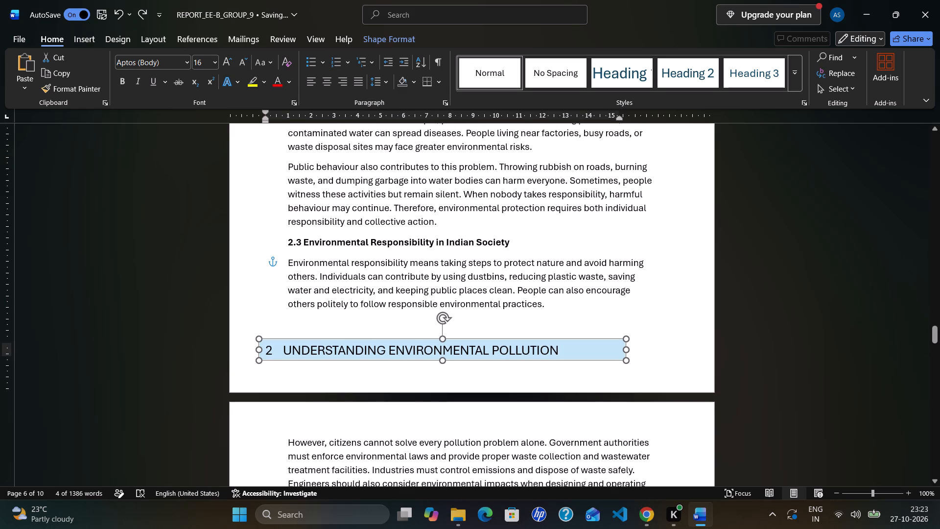
pyautogui.moveTo(335, 340); pyautogui.dragTo(384, 144)
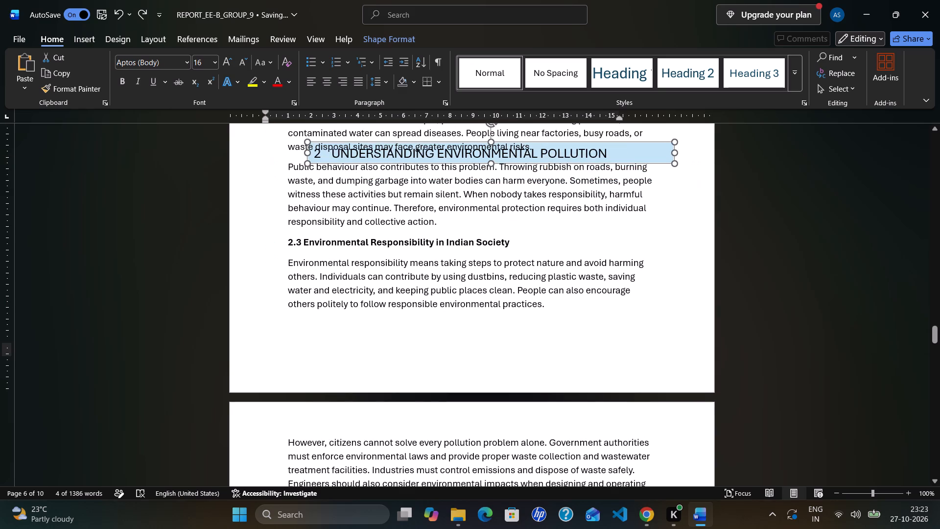
pyautogui.moveTo(384, 144); pyautogui.dragTo(383, 144)
pyautogui.scroll(7, 408, 232)
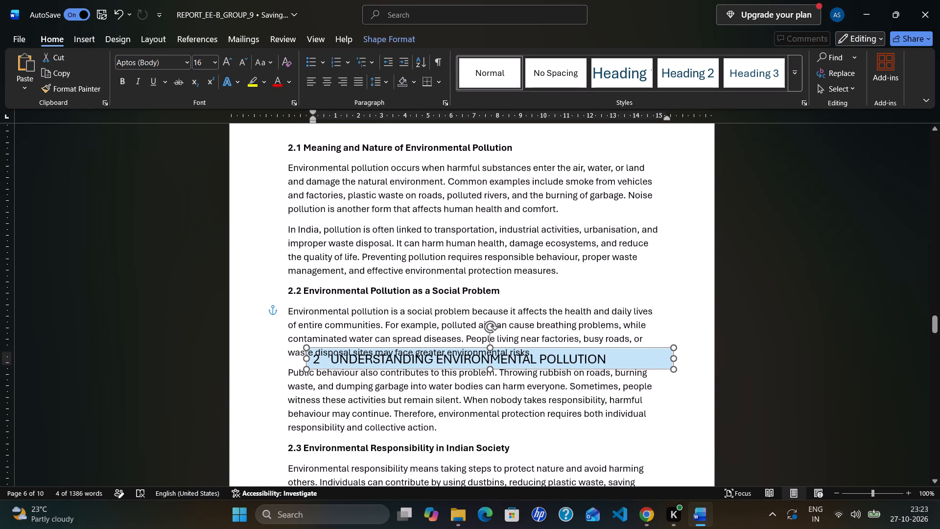
pyautogui.scroll(1, 432, 331)
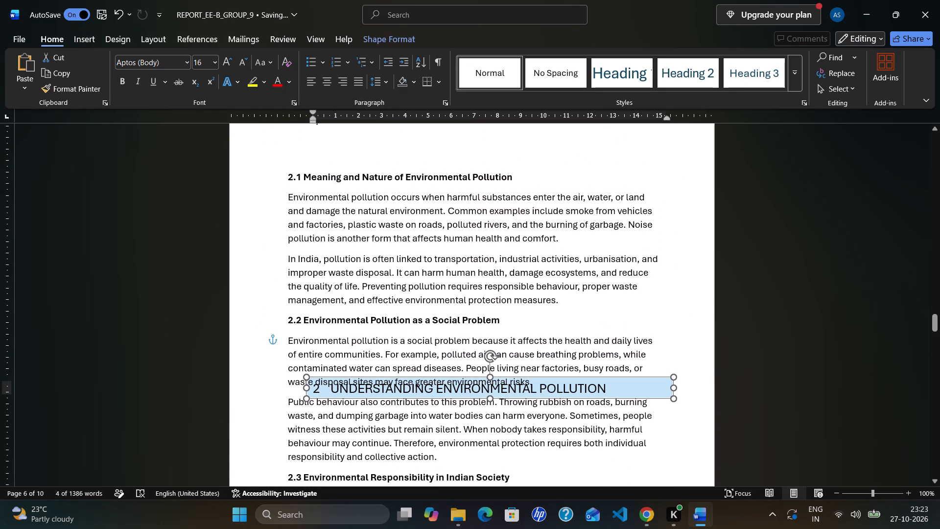
pyautogui.moveTo(399, 379); pyautogui.dragTo(382, 201)
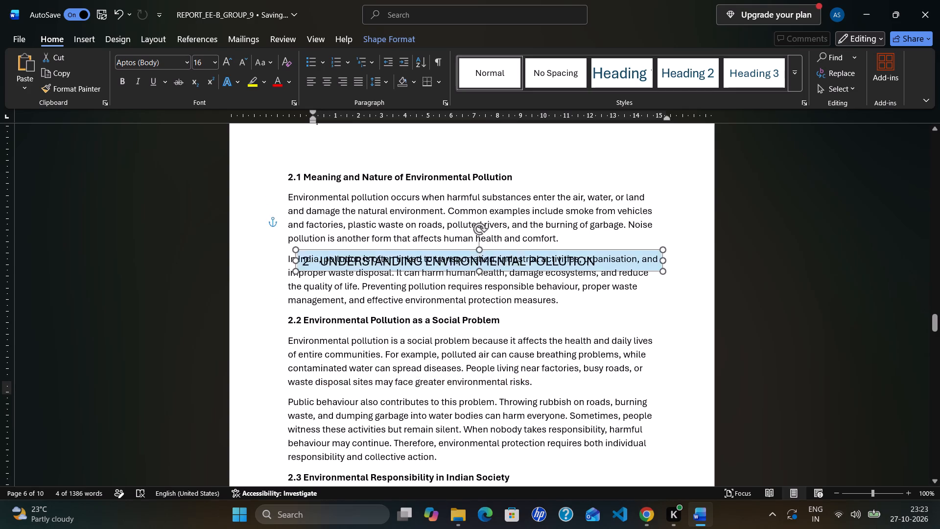
pyautogui.moveTo(382, 201); pyautogui.dragTo(377, 166)
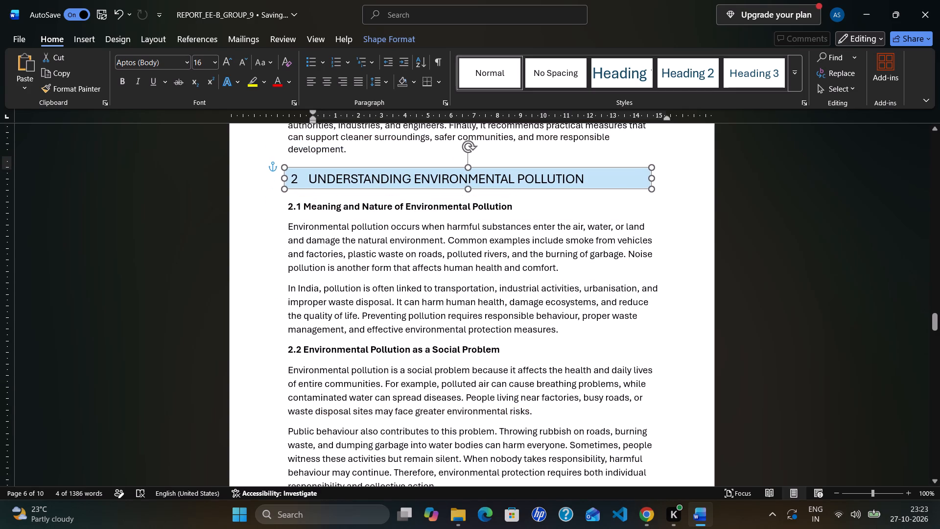
pyautogui.moveTo(377, 166); pyautogui.dragTo(392, 165)
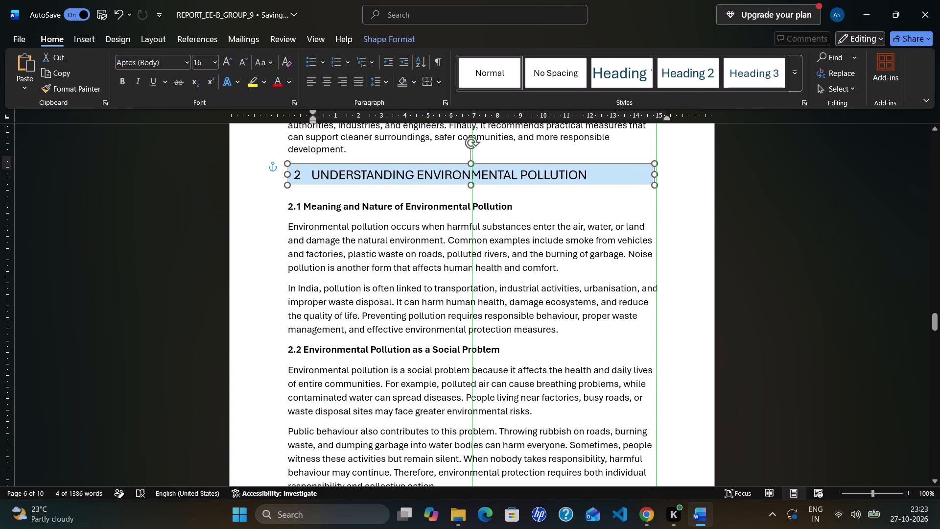
pyautogui.moveTo(392, 165); pyautogui.dragTo(393, 164)
# Review the Section 2 layout on pages 6 and 7, from the repositioned heading bar to the last paragraph.
pyautogui.scroll(-1, 422, 250)
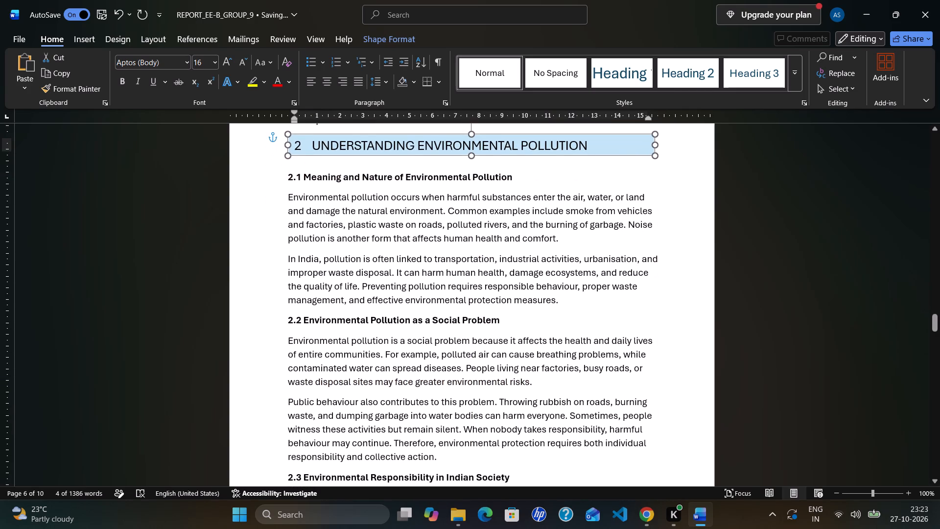
pyautogui.scroll(3, 422, 250)
pyautogui.scroll(-1, 426, 250)
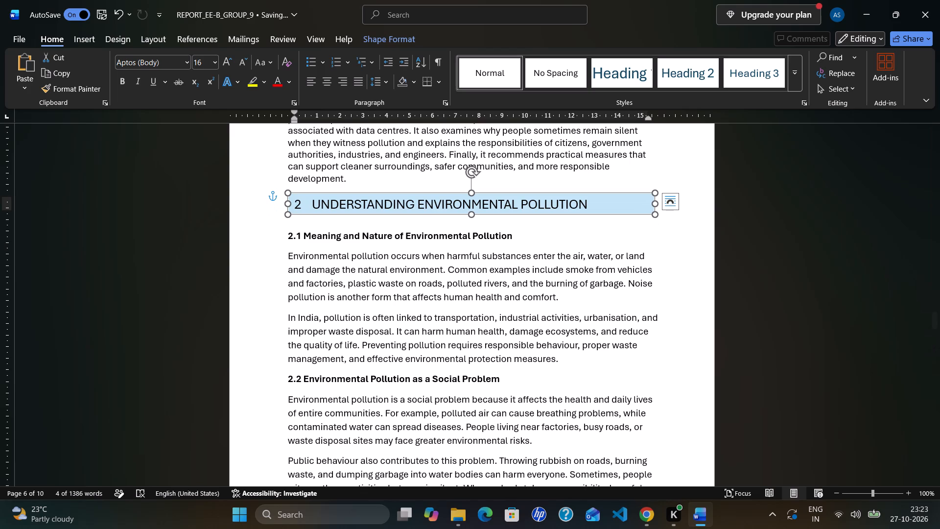
pyautogui.scroll(-14, 426, 250)
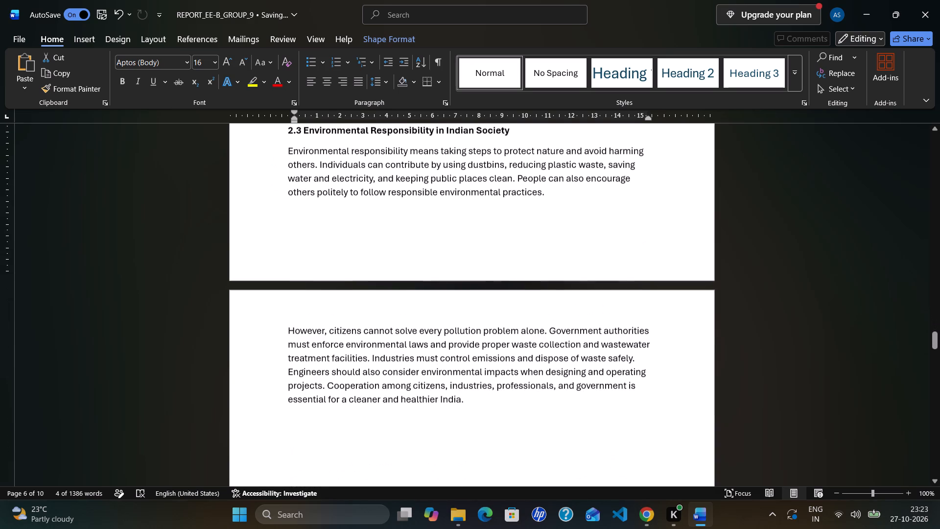
pyautogui.scroll(-4, 426, 250)
pyautogui.scroll(7, 426, 250)
pyautogui.scroll(-7, 426, 250)
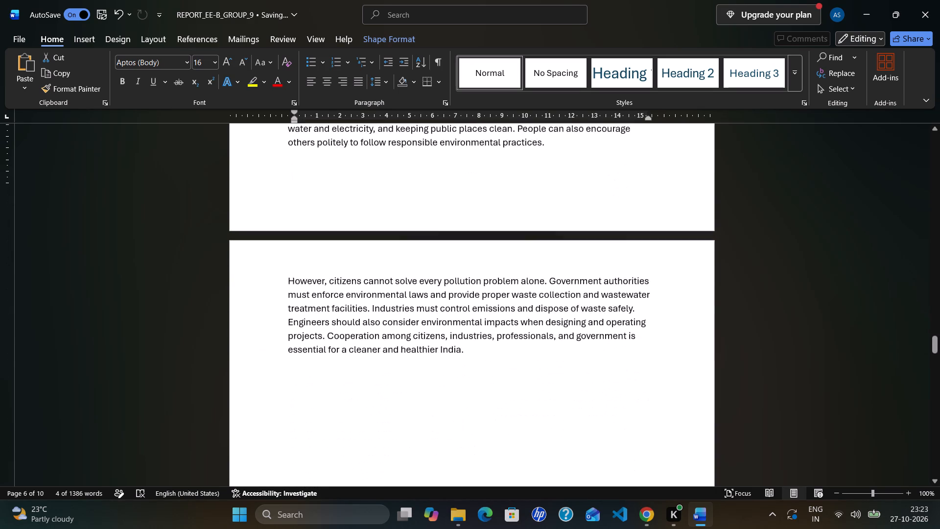
pyautogui.scroll(-16, 426, 250)
pyautogui.scroll(12, 426, 250)
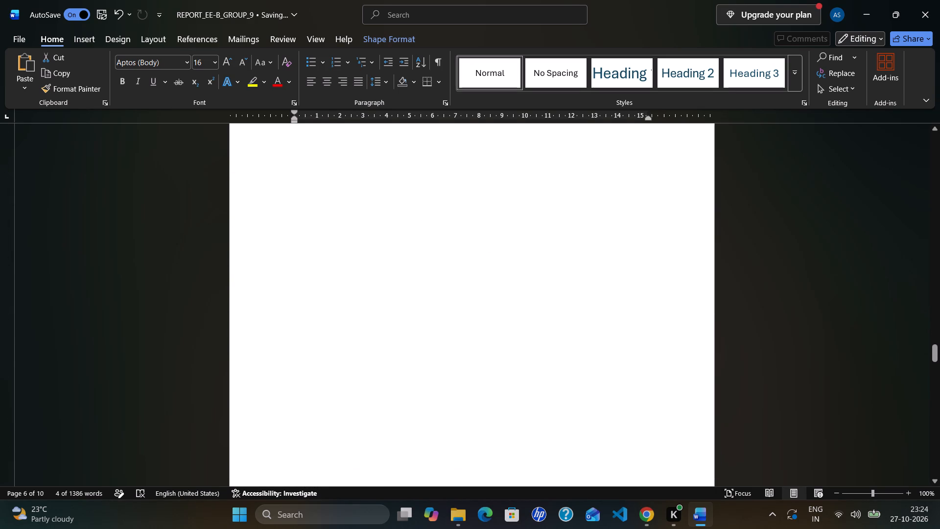
pyautogui.scroll(19, 426, 250)
pyautogui.scroll(3, 426, 250)
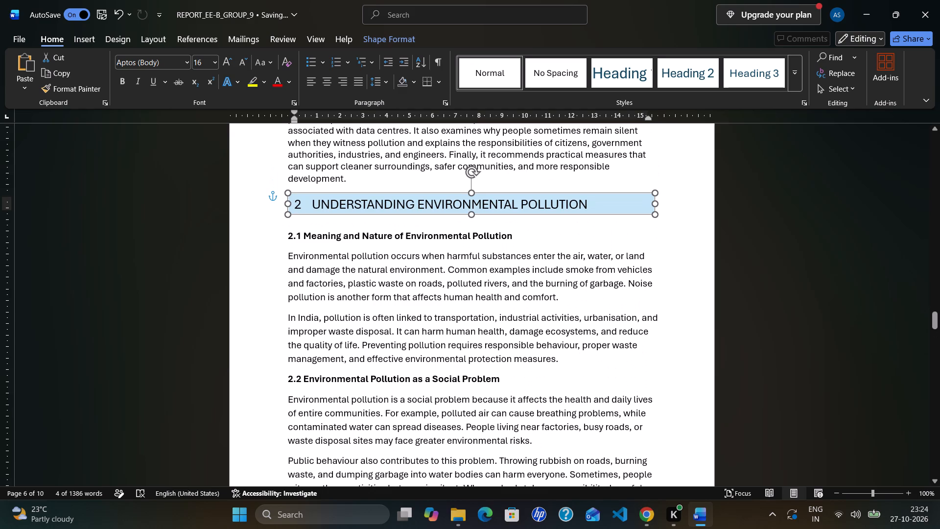
# Set the heading "2.1 Meaning and Nature of Environmental Pollution" to 14 pt and remove its bold formatting.
pyautogui.doubleClick(286, 233)
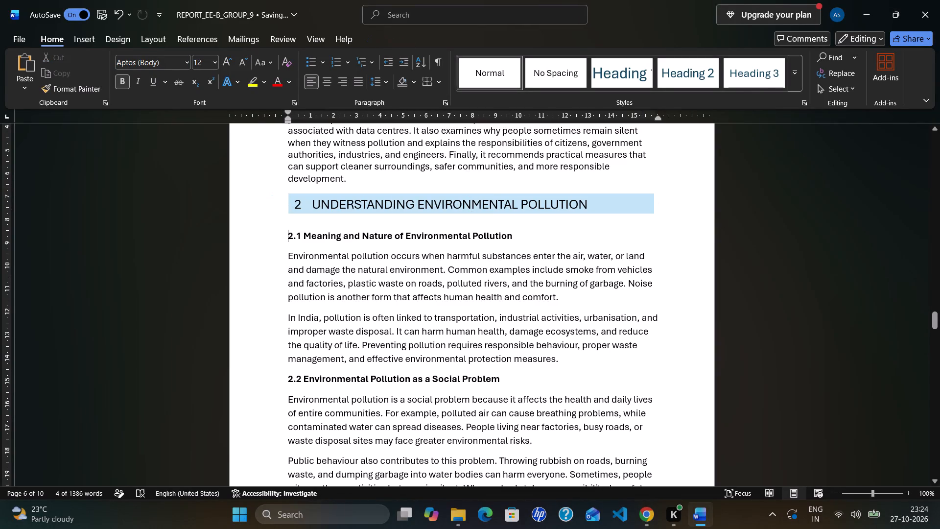
pyautogui.click(286, 233)
pyautogui.moveTo(286, 233); pyautogui.dragTo(382, 235)
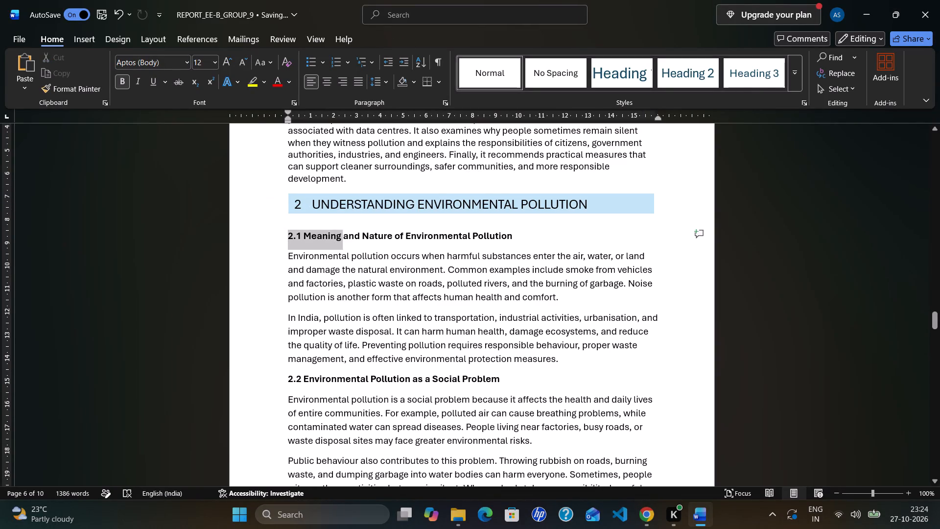
pyautogui.moveTo(382, 235); pyautogui.dragTo(536, 240)
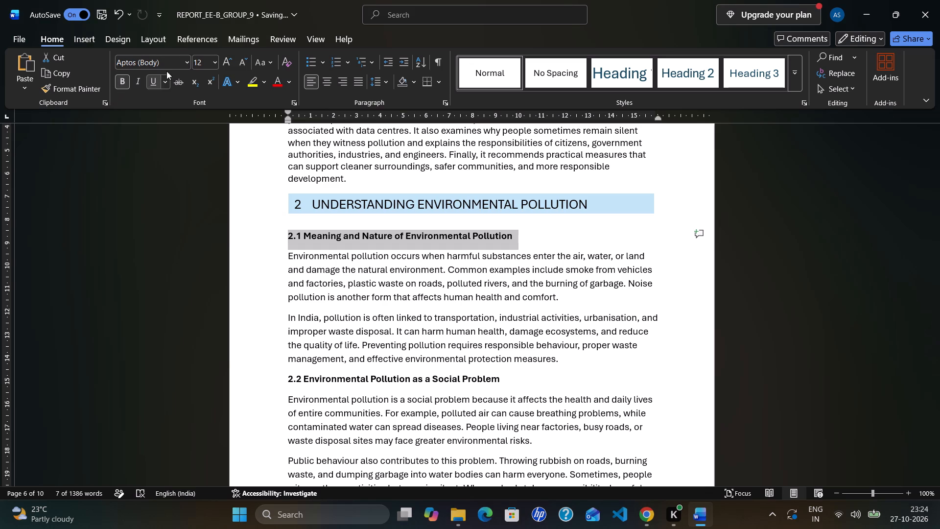
pyautogui.click(215, 63)
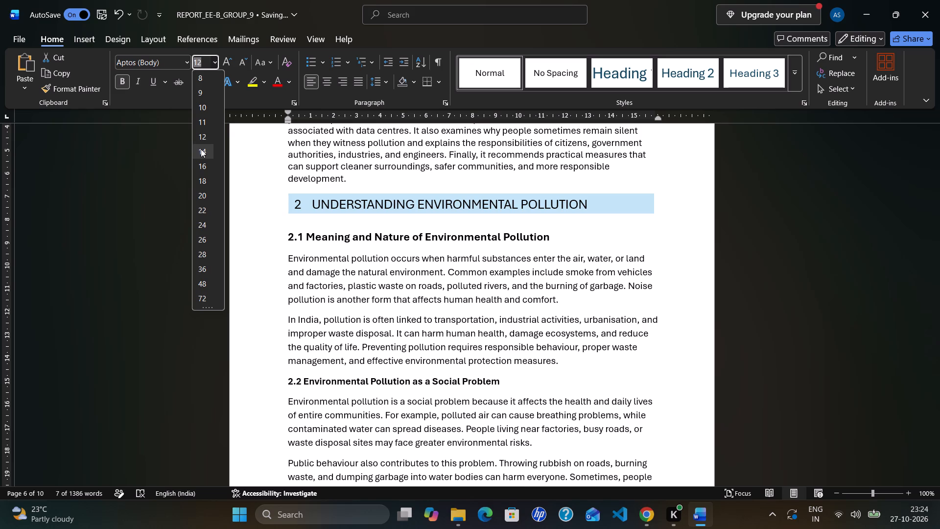
pyautogui.click(201, 149)
pyautogui.click(127, 85)
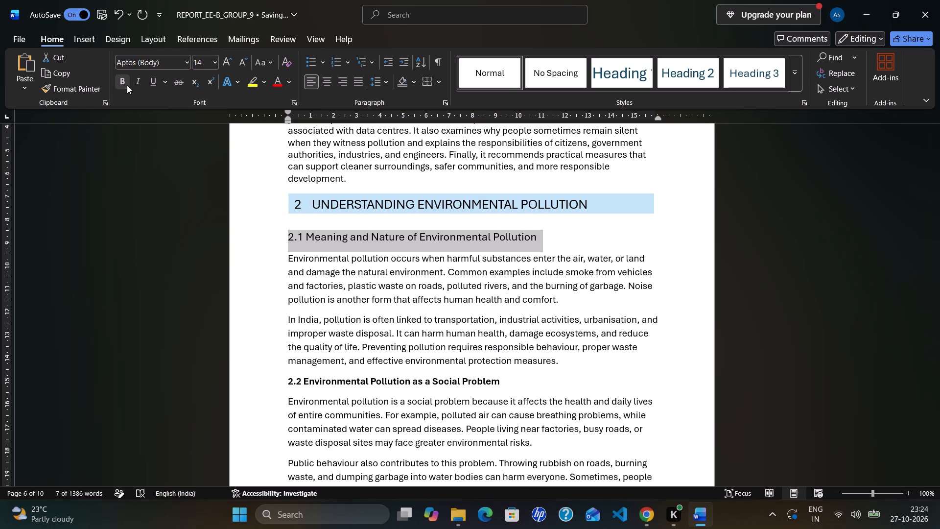
# Remove bold from the heading "2.2 Environmental Pollution as a Social Problem" and set it to 14 pt.
pyautogui.click(281, 375)
pyautogui.scroll(1, 281, 381)
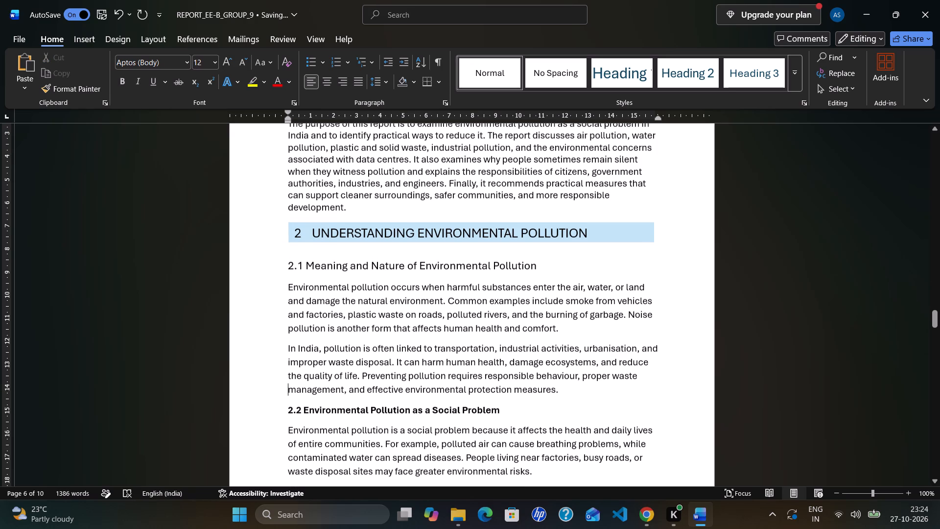
pyautogui.moveTo(288, 410); pyautogui.dragTo(534, 415)
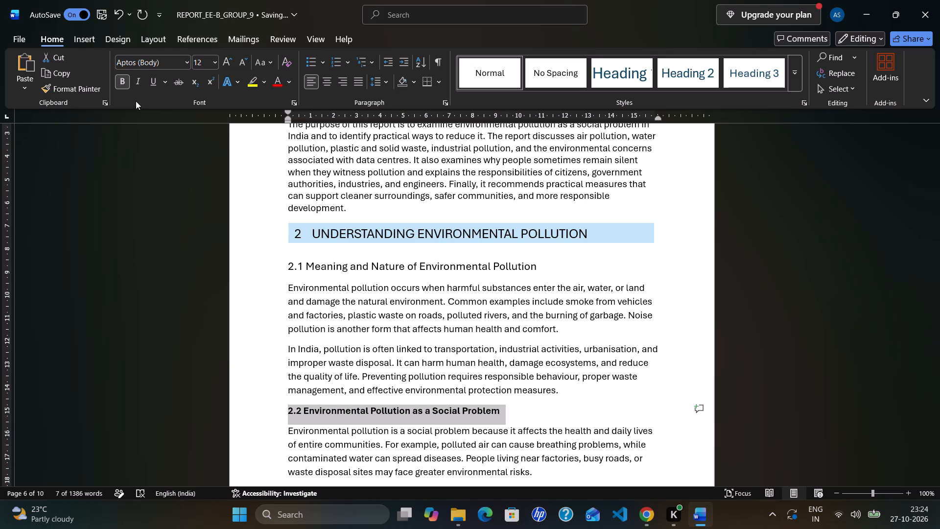
pyautogui.click(121, 81)
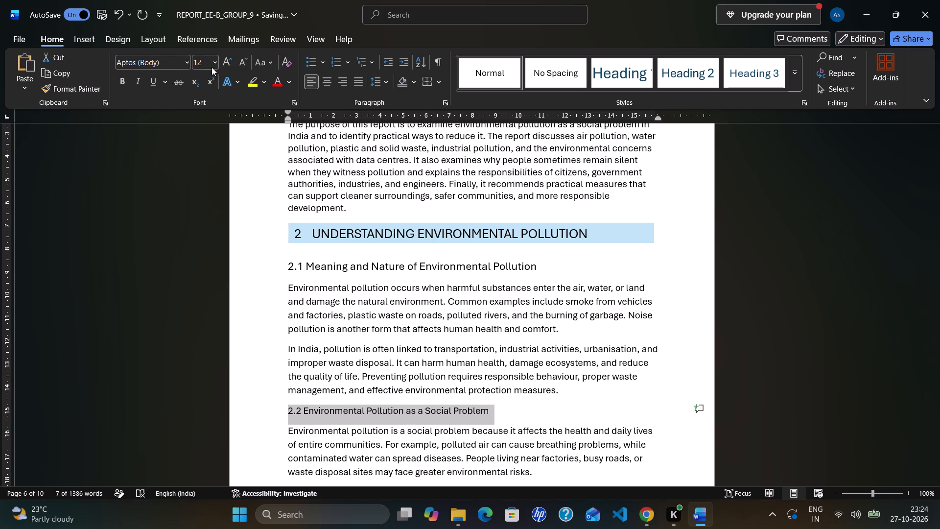
pyautogui.click(212, 67)
pyautogui.click(206, 152)
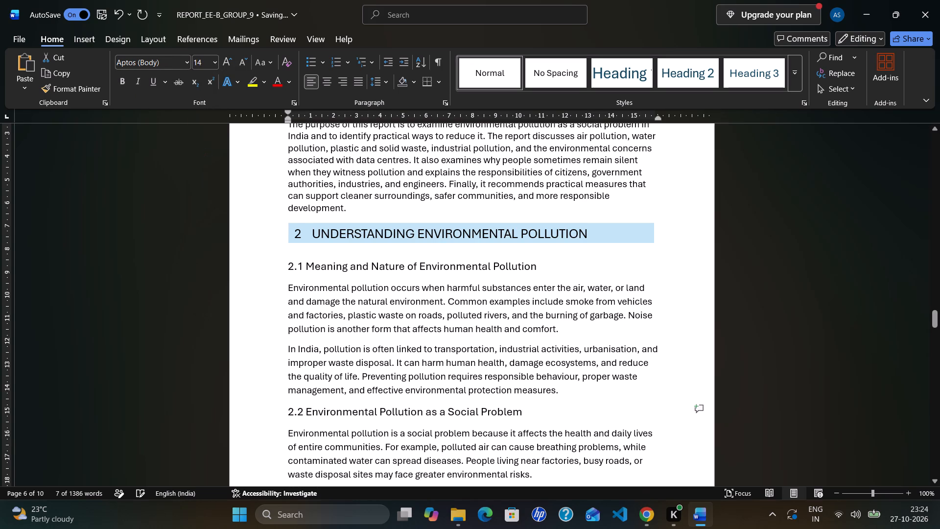
# Format the heading "2.3 Environmental Responsibility in Indian Society" as 14 pt bold.
pyautogui.scroll(-5, 210, 161)
pyautogui.scroll(-2, 297, 224)
pyautogui.scroll(-3, 261, 371)
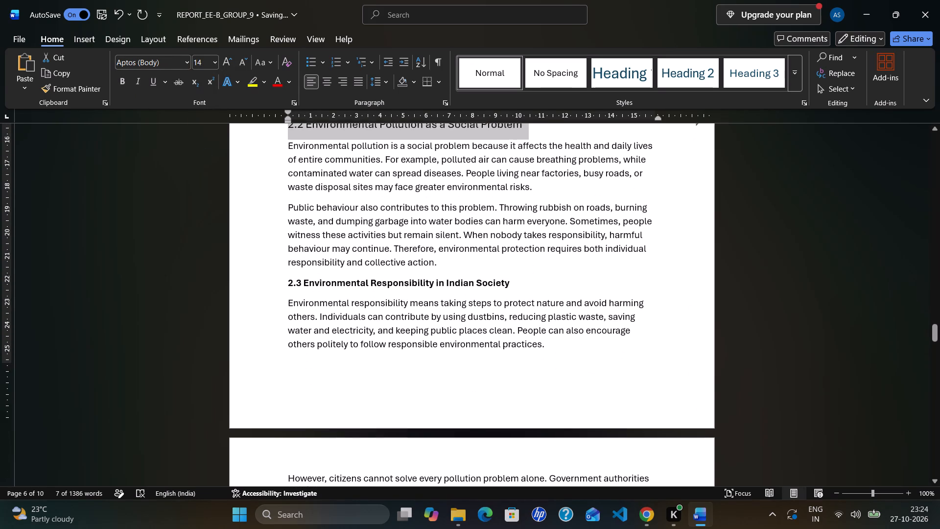
pyautogui.scroll(-4, 268, 199)
pyautogui.scroll(1, 272, 214)
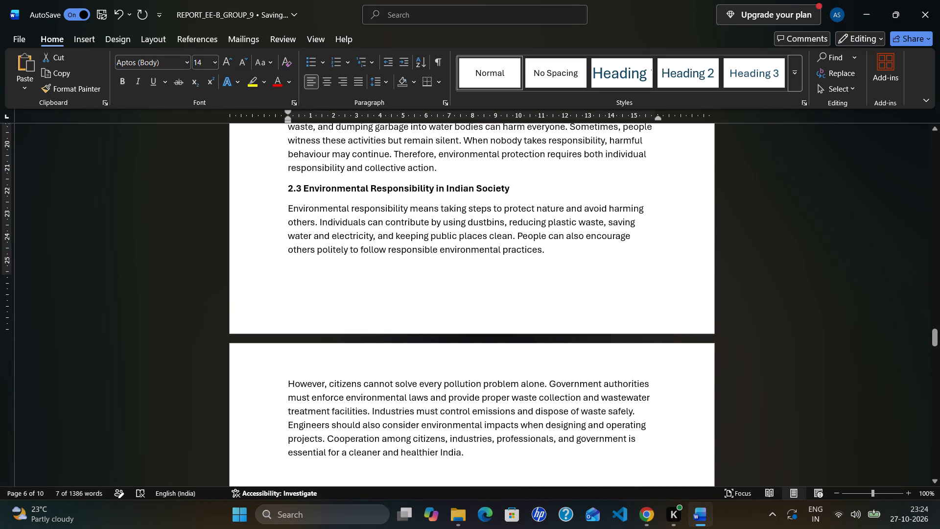
pyautogui.moveTo(286, 188); pyautogui.dragTo(515, 179)
pyautogui.moveTo(515, 179); pyautogui.dragTo(524, 188)
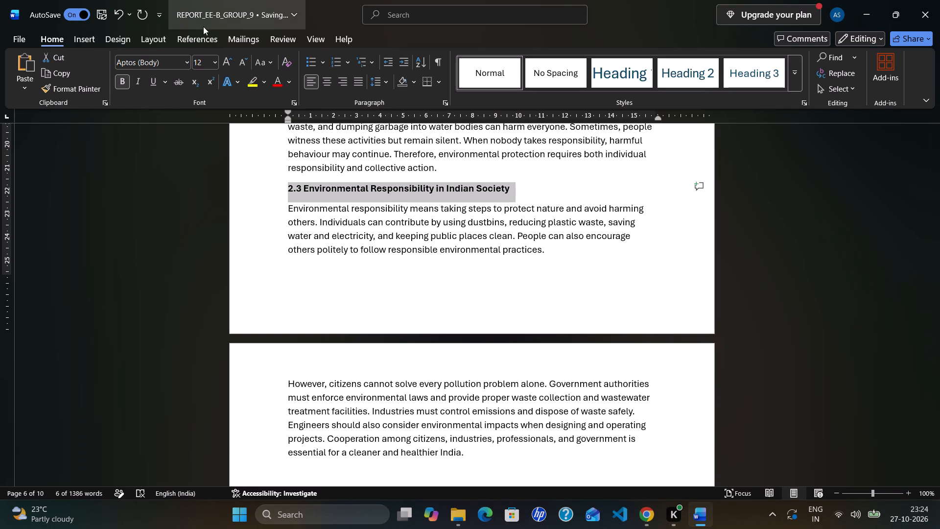
pyautogui.click(120, 84)
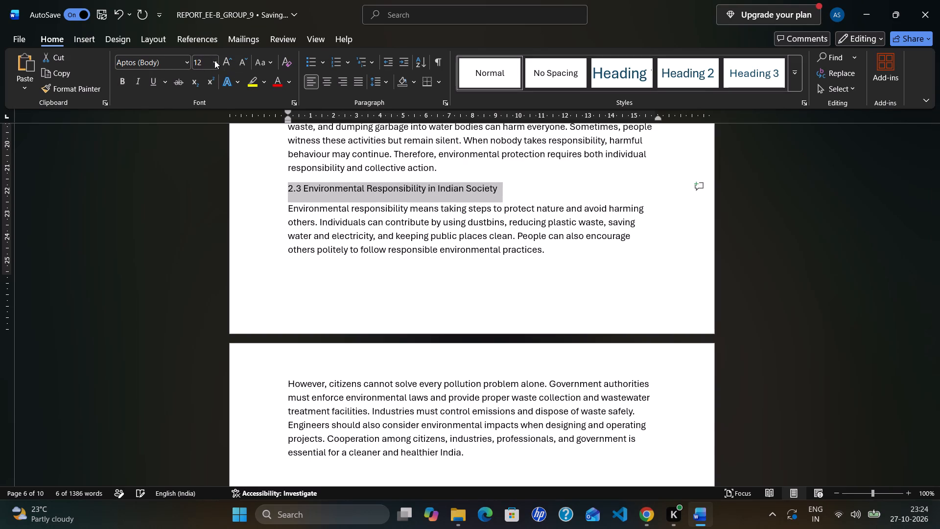
pyautogui.click(214, 60)
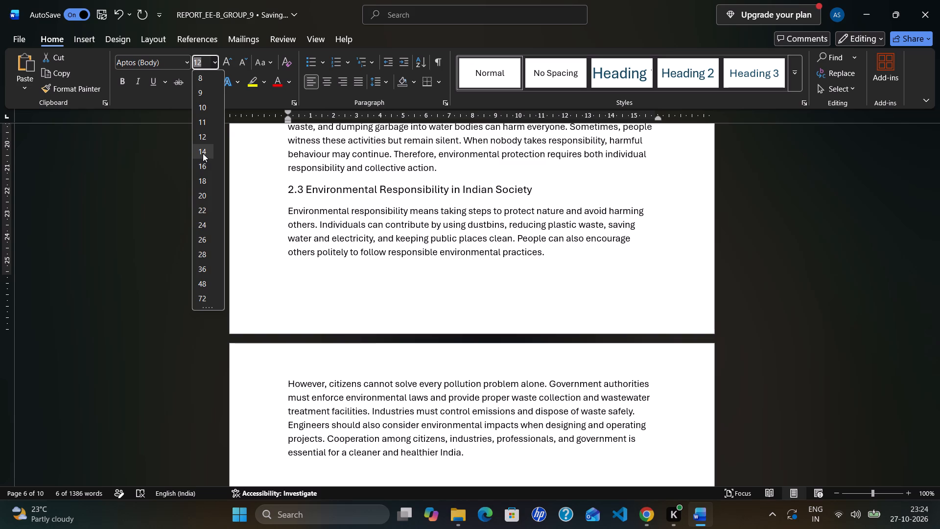
pyautogui.click(203, 153)
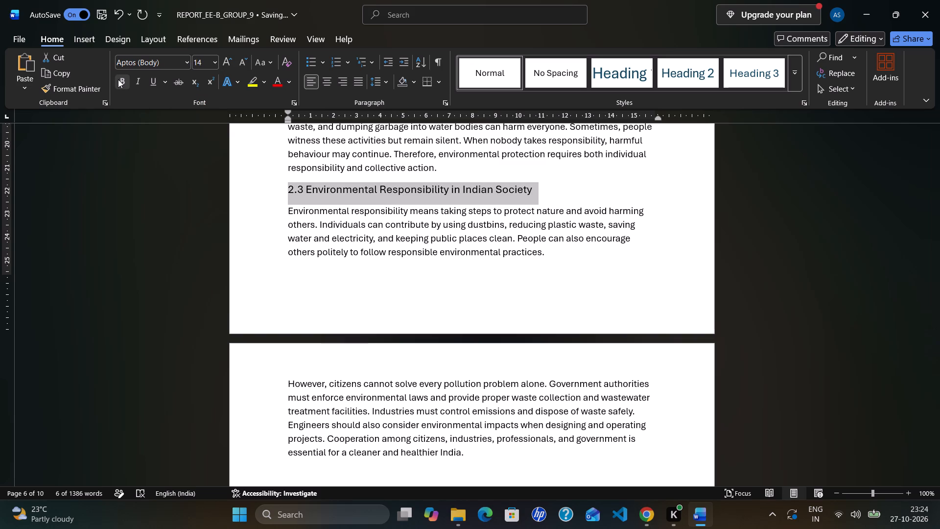
pyautogui.click(118, 79)
# Make the heading "2.2 Environmental Pollution as a Social Problem" bold.
pyautogui.scroll(2, 224, 179)
pyautogui.scroll(4, 255, 217)
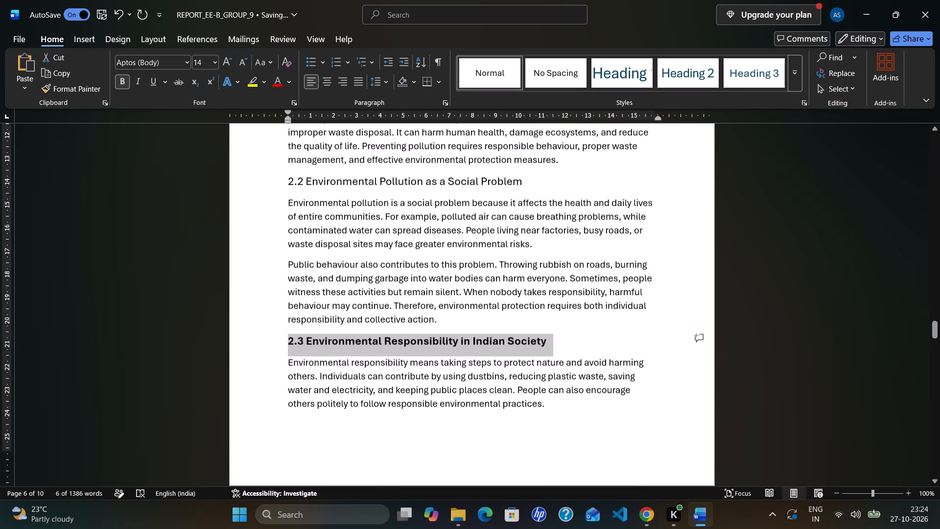
pyautogui.moveTo(285, 206); pyautogui.dragTo(452, 223)
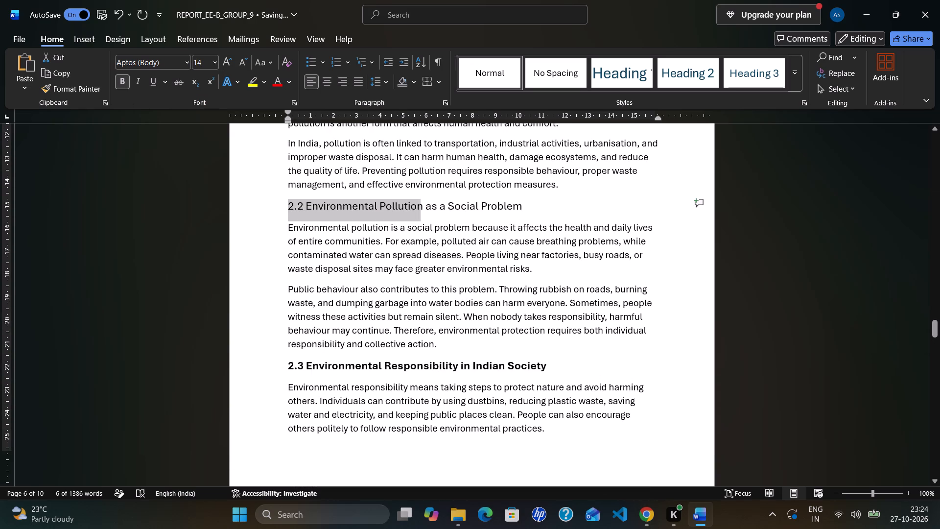
pyautogui.moveTo(452, 223); pyautogui.dragTo(528, 214)
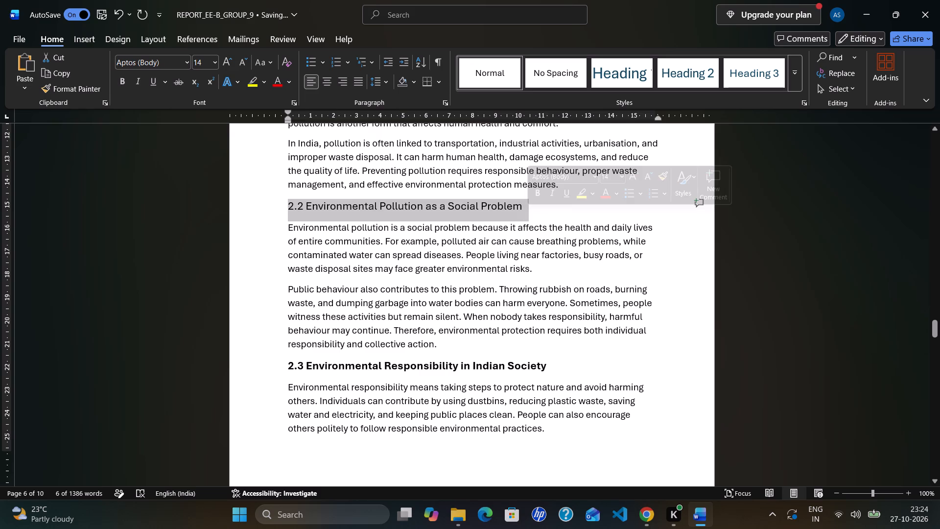
pyautogui.click(122, 82)
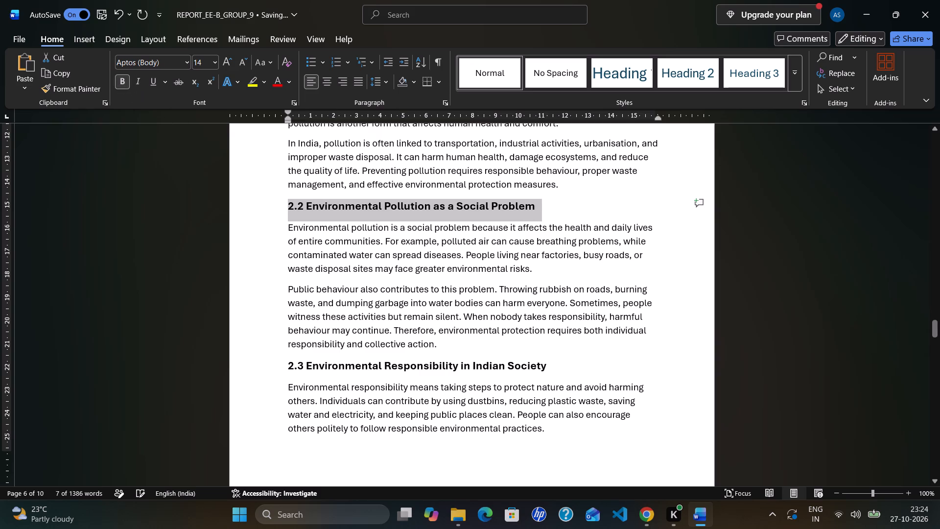
# Make the heading "2.1 Meaning and Nature of Environmental Pollution" bold.
pyautogui.scroll(3, 200, 156)
pyautogui.scroll(2, 251, 237)
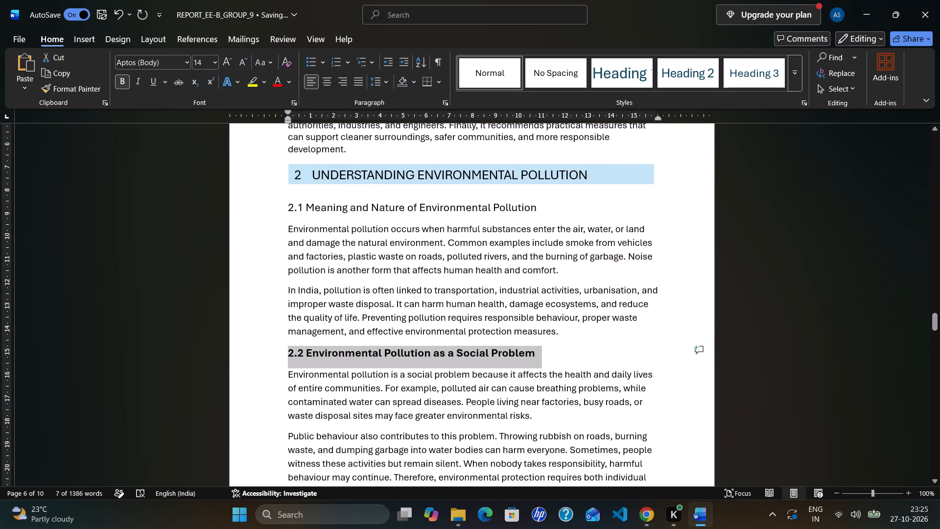
pyautogui.moveTo(287, 207); pyautogui.dragTo(544, 200)
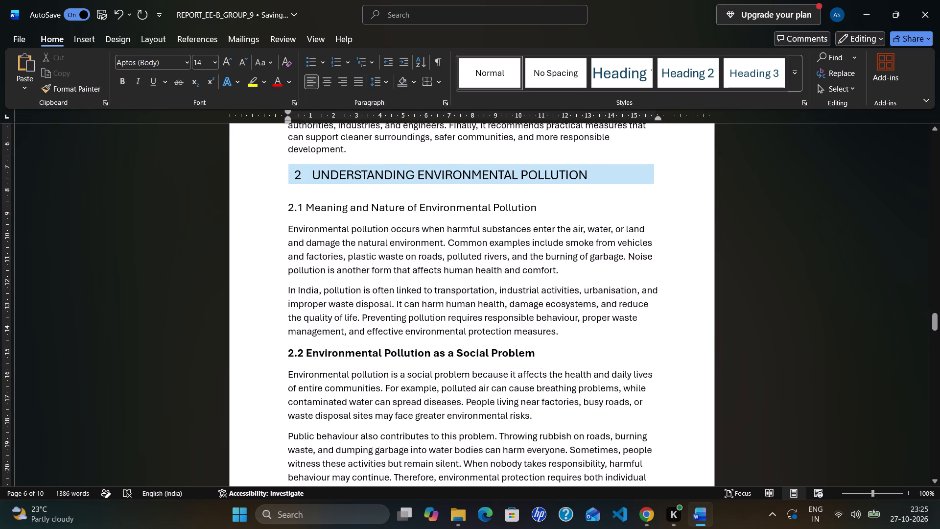
pyautogui.moveTo(539, 210); pyautogui.dragTo(280, 219)
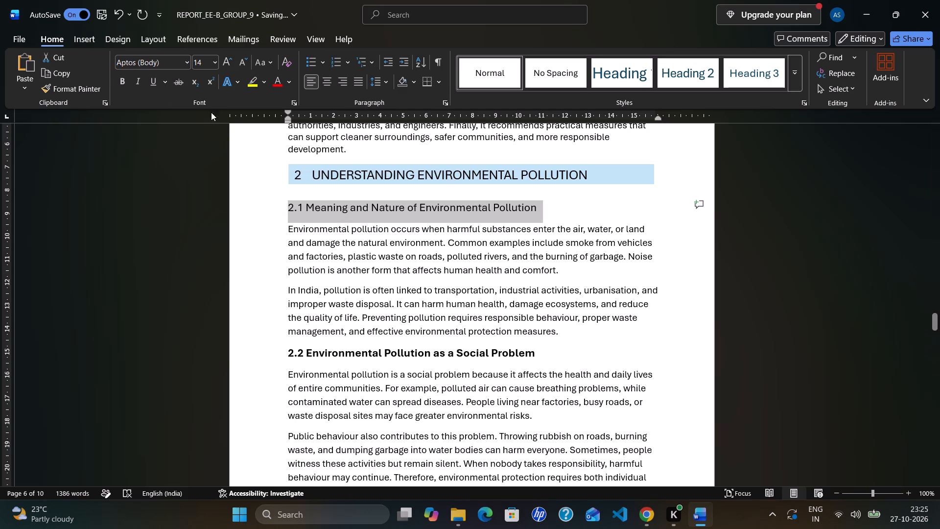
pyautogui.click(118, 84)
# Review the rest of Section 2, from the 2.2 subheading to its closing paragraph on page 7.
pyautogui.scroll(-4, 288, 189)
pyautogui.scroll(-2, 399, 242)
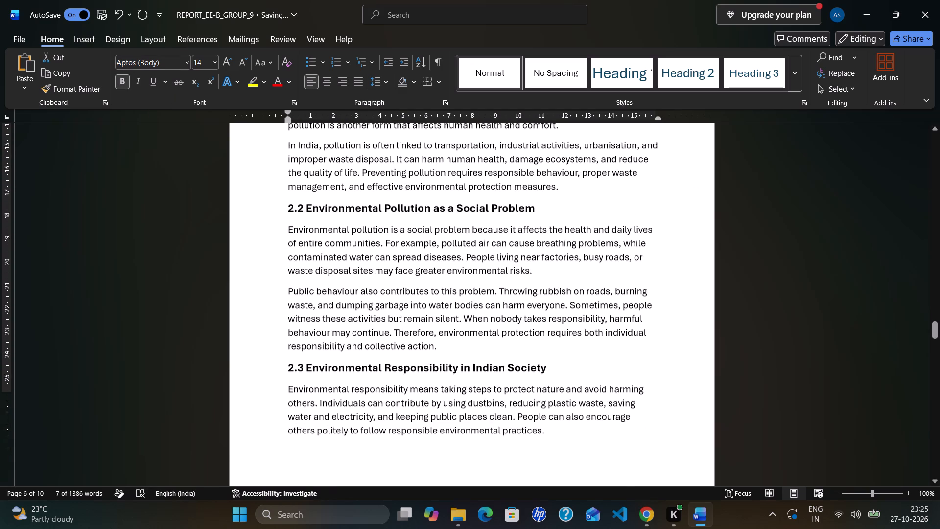
pyautogui.scroll(-4, 403, 246)
pyautogui.scroll(-7, 373, 280)
pyautogui.scroll(2, 359, 294)
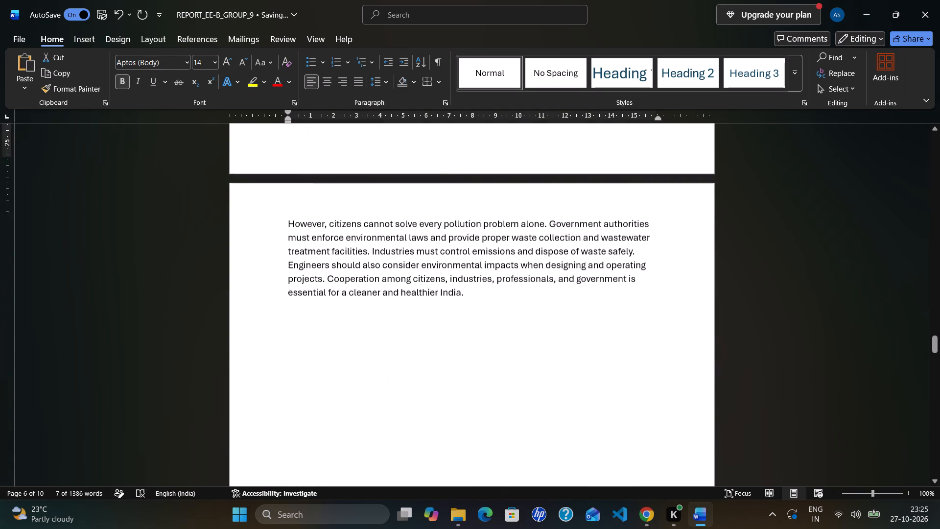
pyautogui.scroll(4, 359, 294)
pyautogui.scroll(-8, 357, 293)
pyautogui.scroll(4, 357, 293)
pyautogui.scroll(-6, 357, 293)
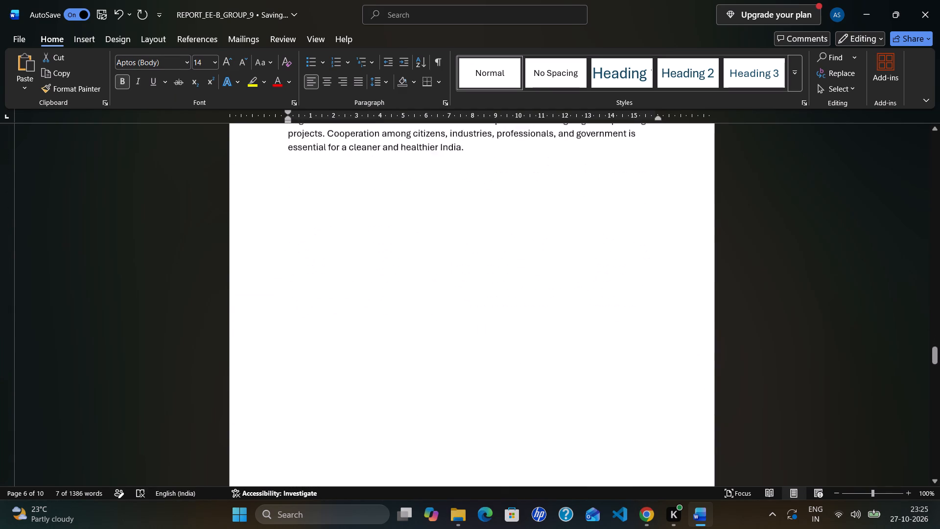
# Move the topmost of the three blank light-blue bars on page 10 up the page, clear of the other two.
pyautogui.scroll(-20, 359, 292)
pyautogui.scroll(-20, 359, 292)
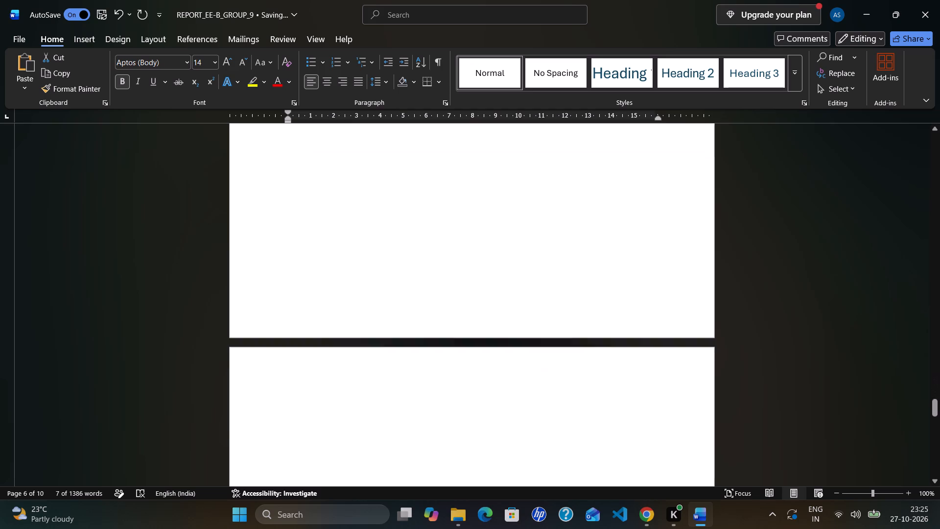
pyautogui.scroll(-20, 360, 294)
pyautogui.scroll(-18, 360, 294)
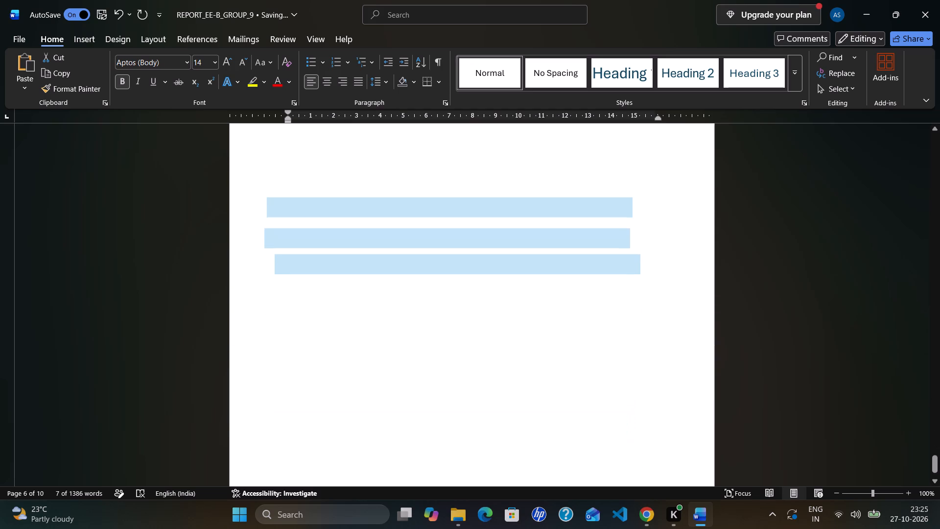
pyautogui.scroll(3, 359, 297)
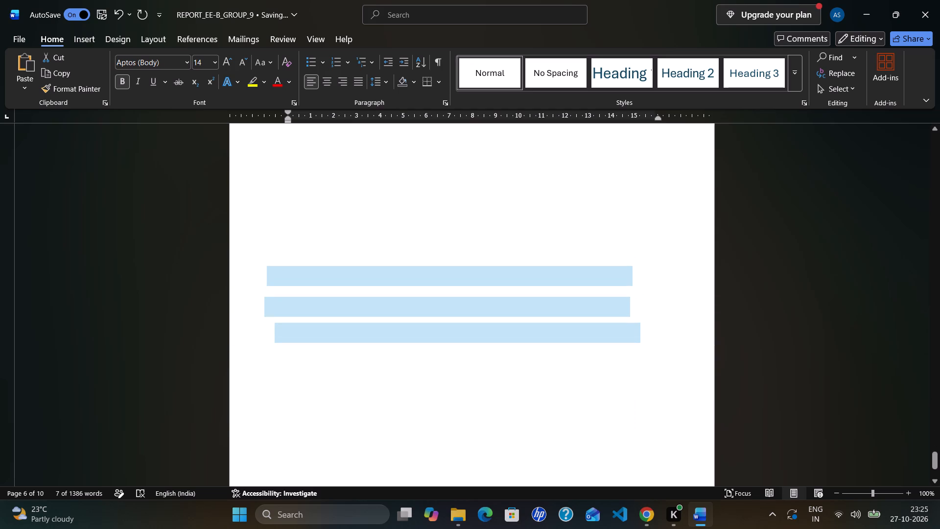
pyautogui.click(396, 270)
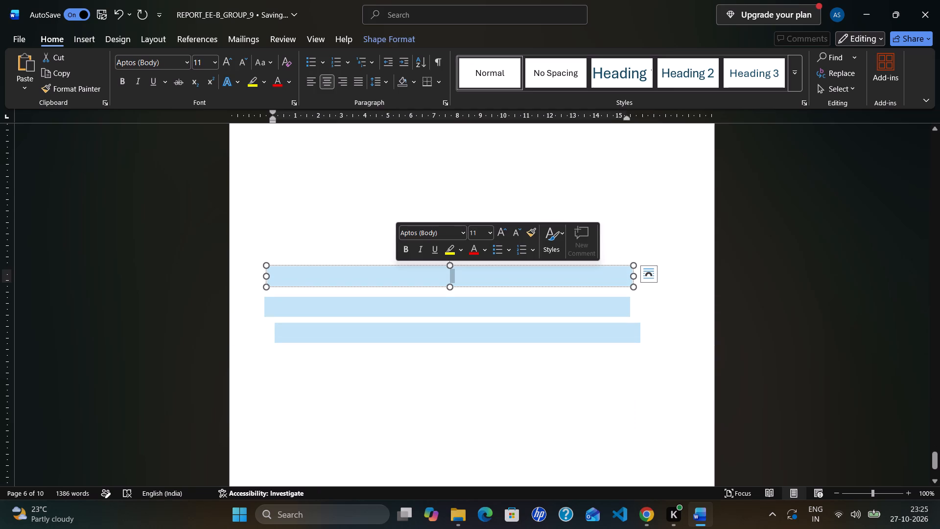
pyautogui.moveTo(391, 270); pyautogui.dragTo(393, 259)
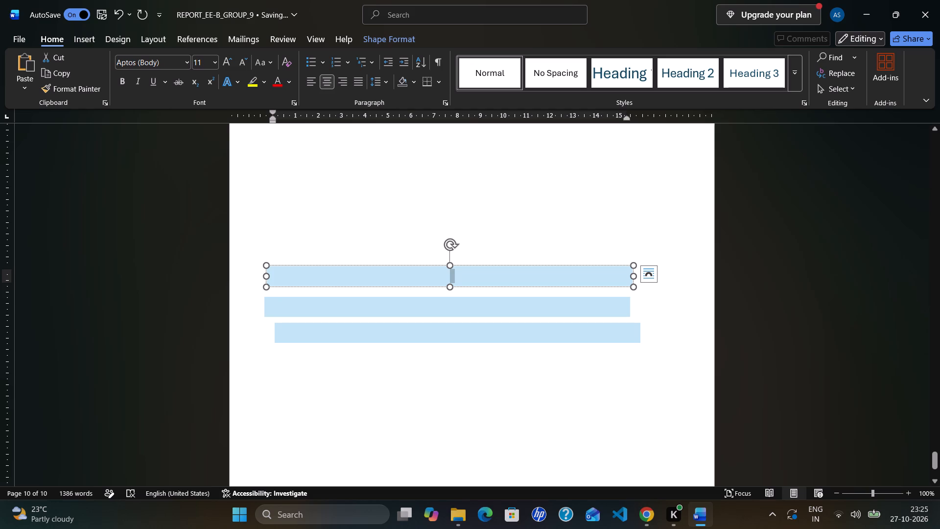
pyautogui.moveTo(386, 267); pyautogui.dragTo(403, 24)
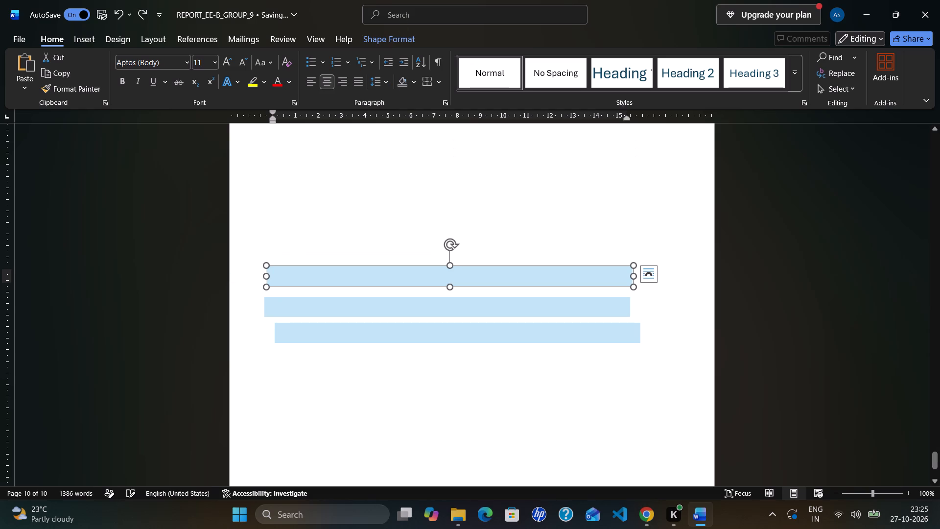
pyautogui.moveTo(386, 270); pyautogui.dragTo(390, 237)
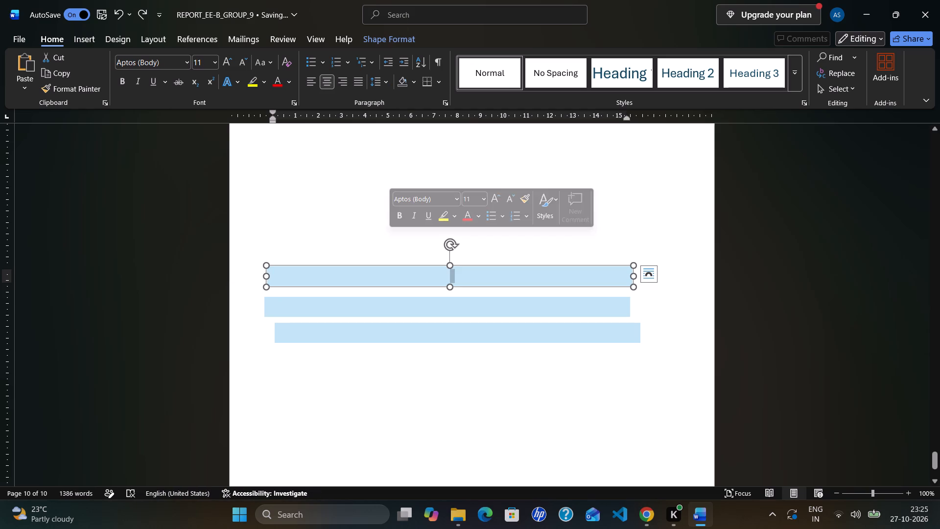
pyautogui.click(369, 272)
pyautogui.moveTo(373, 265); pyautogui.dragTo(393, 185)
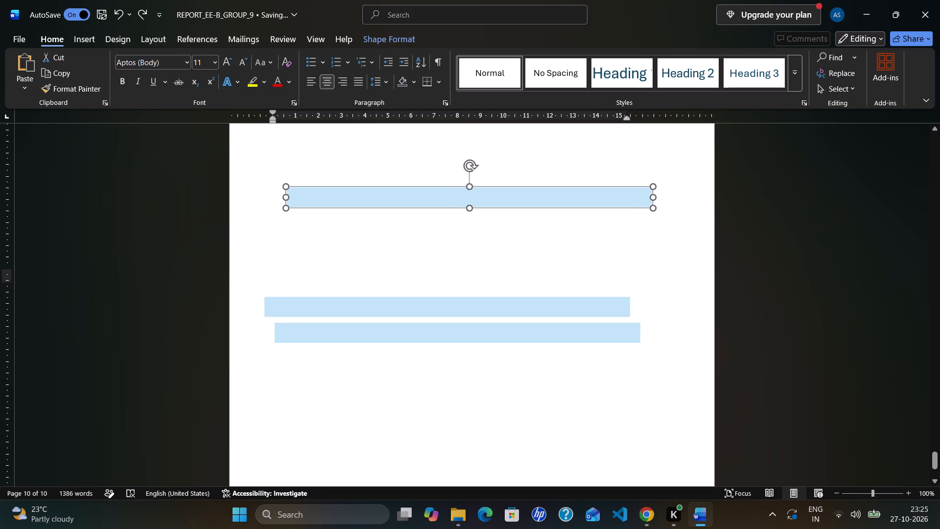
pyautogui.moveTo(393, 185); pyautogui.dragTo(398, 156)
# Move the separated blank light-blue bar from page 10 to the lower part of page 9.
pyautogui.scroll(11, 403, 227)
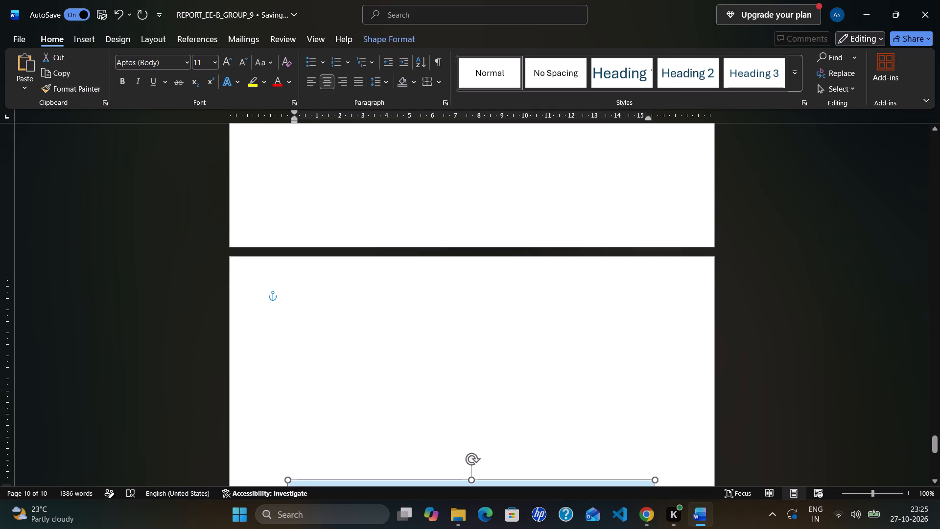
pyautogui.scroll(-2, 389, 421)
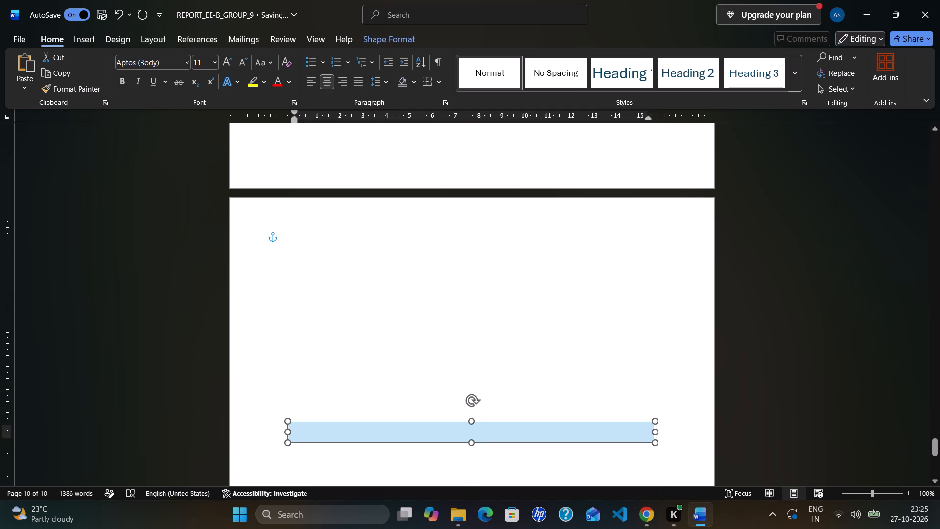
pyautogui.moveTo(392, 424); pyautogui.dragTo(401, 79)
pyautogui.moveTo(376, 422); pyautogui.dragTo(386, 275)
pyautogui.scroll(-3, 380, 288)
pyautogui.scroll(3, 380, 289)
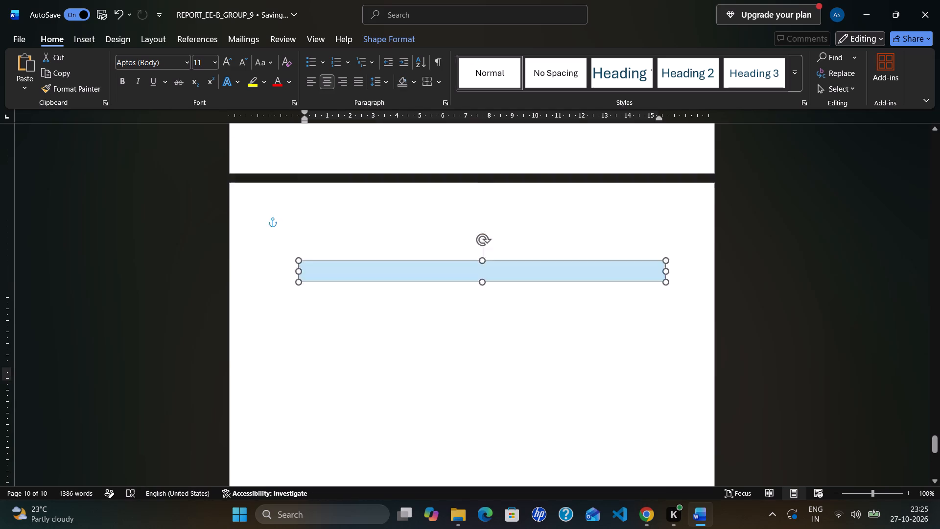
pyautogui.scroll(5, 380, 289)
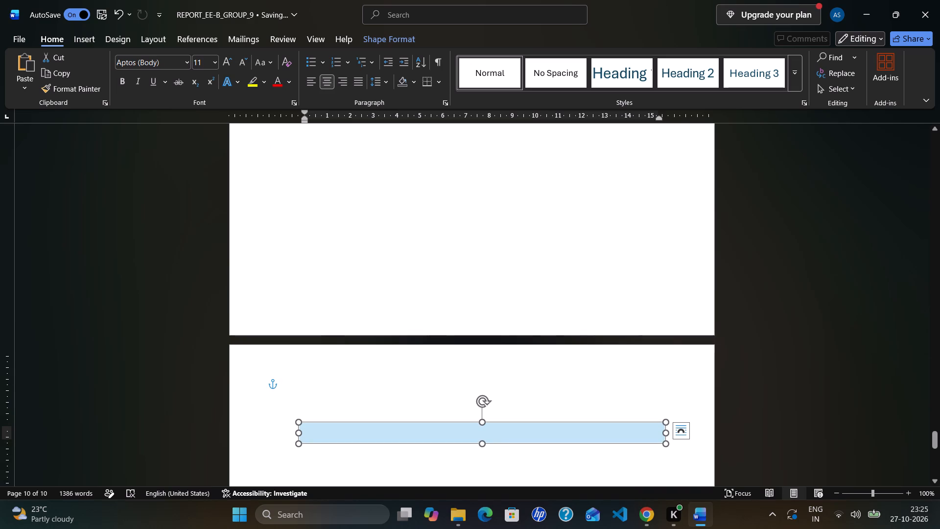
pyautogui.moveTo(396, 425); pyautogui.dragTo(413, 188)
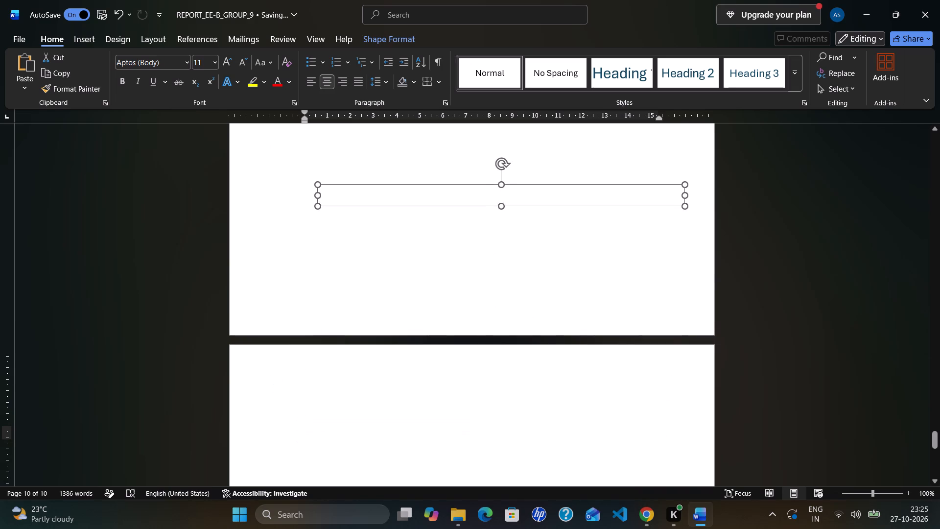
pyautogui.moveTo(413, 188); pyautogui.dragTo(386, 215)
# Move the blank light-blue bar up through page 9 and onto the lower part of page 8.
pyautogui.scroll(5, 389, 211)
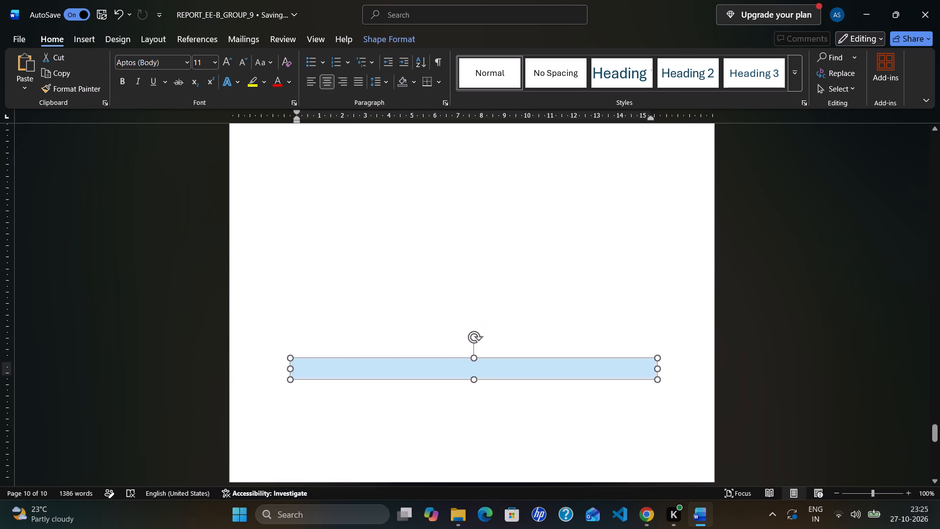
pyautogui.scroll(7, 389, 211)
pyautogui.scroll(-9, 388, 230)
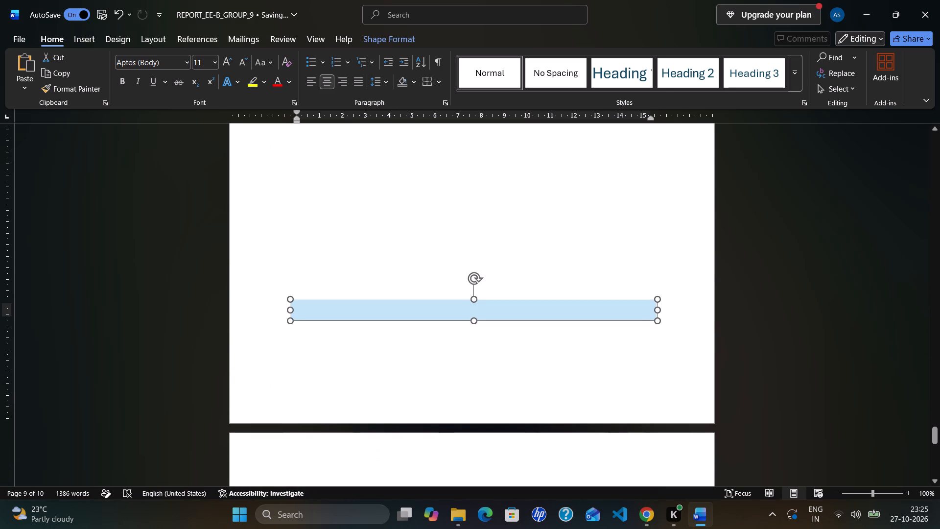
pyautogui.moveTo(386, 301); pyautogui.dragTo(396, 127)
pyautogui.scroll(7, 394, 161)
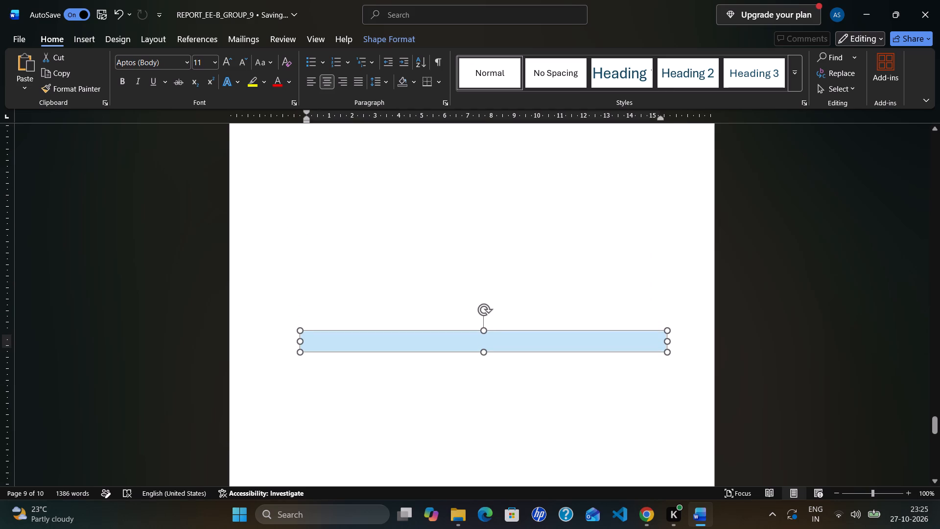
pyautogui.moveTo(393, 330); pyautogui.dragTo(405, 167)
pyautogui.scroll(7, 400, 175)
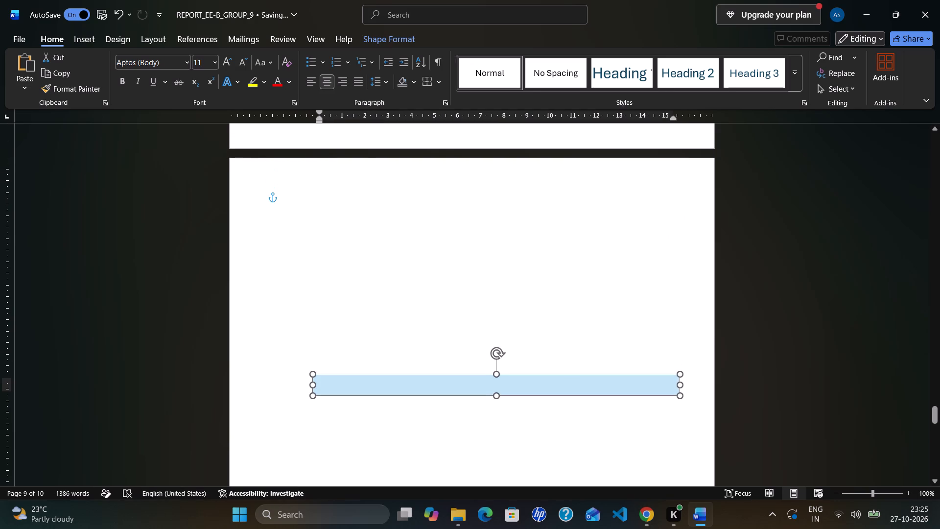
pyautogui.moveTo(384, 375); pyautogui.dragTo(361, 100)
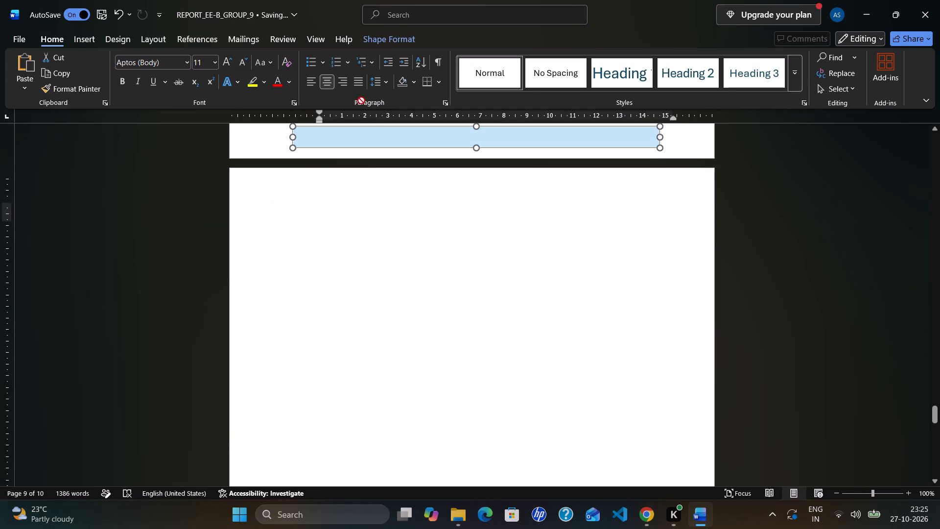
pyautogui.moveTo(361, 100); pyautogui.dragTo(353, 241)
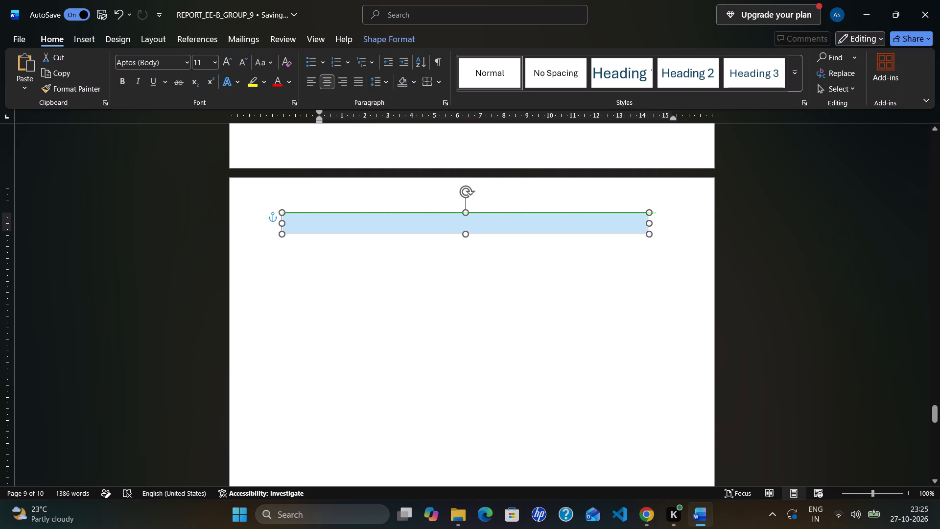
pyautogui.moveTo(353, 241); pyautogui.dragTo(353, 245)
pyautogui.scroll(6, 353, 245)
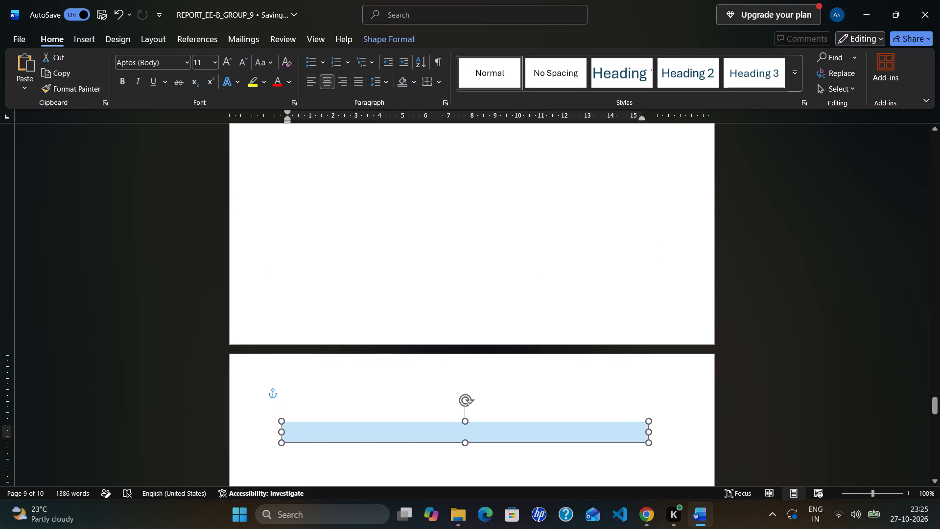
pyautogui.moveTo(354, 421); pyautogui.dragTo(354, 169)
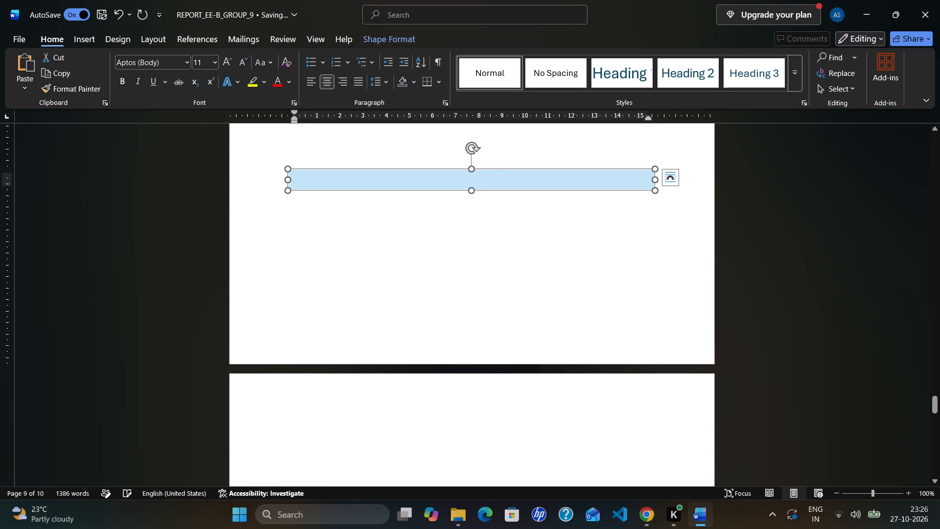
# Move the blank light-blue bar from the lower part of page 8 to near the top of that page.
pyautogui.scroll(11, 354, 169)
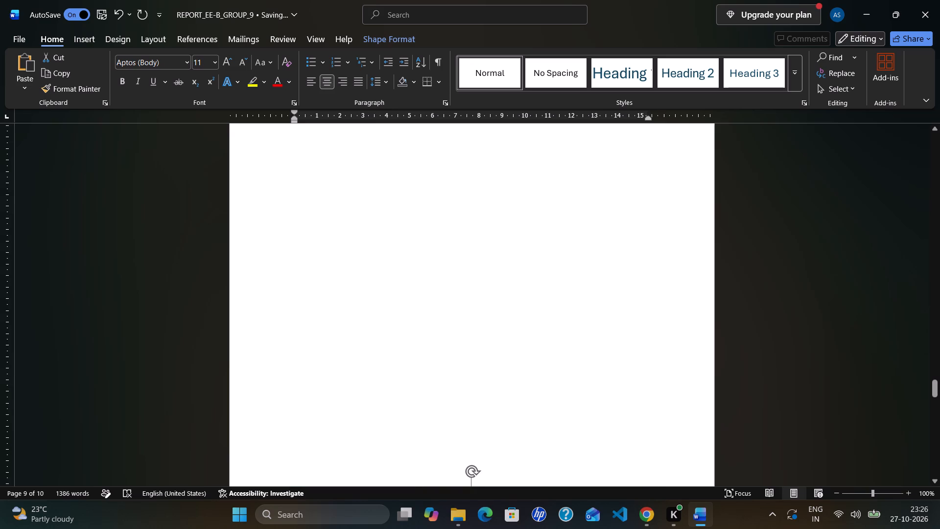
pyautogui.scroll(-1, 354, 348)
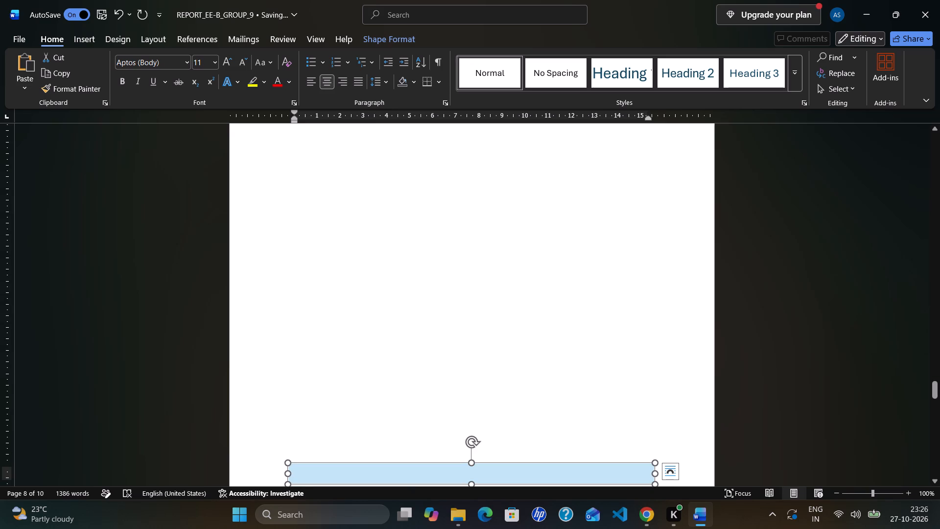
pyautogui.moveTo(352, 463); pyautogui.dragTo(362, 173)
pyautogui.scroll(5, 366, 191)
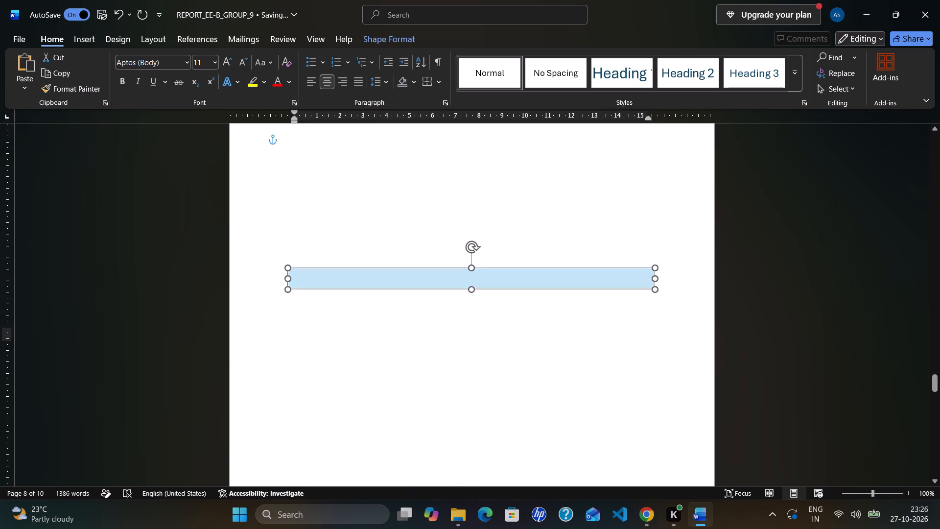
pyautogui.scroll(2, 357, 214)
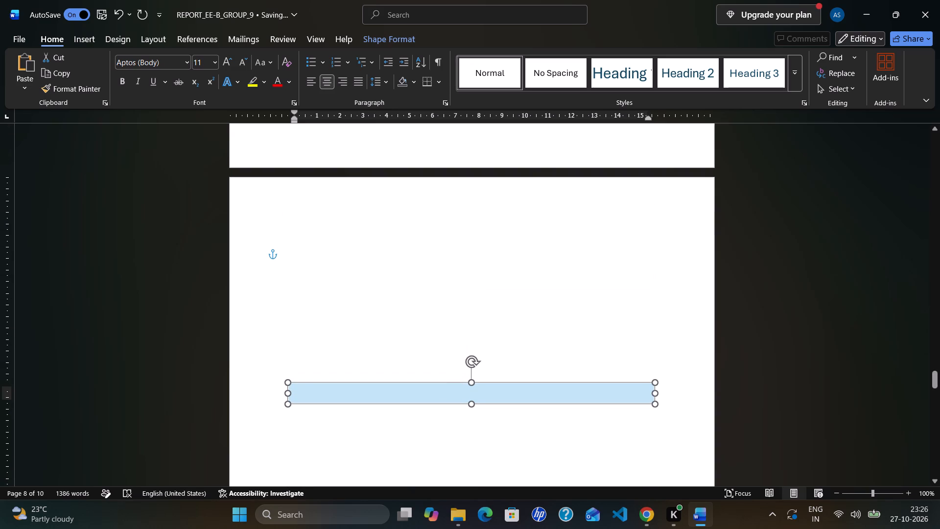
pyautogui.moveTo(359, 383); pyautogui.dragTo(363, 145)
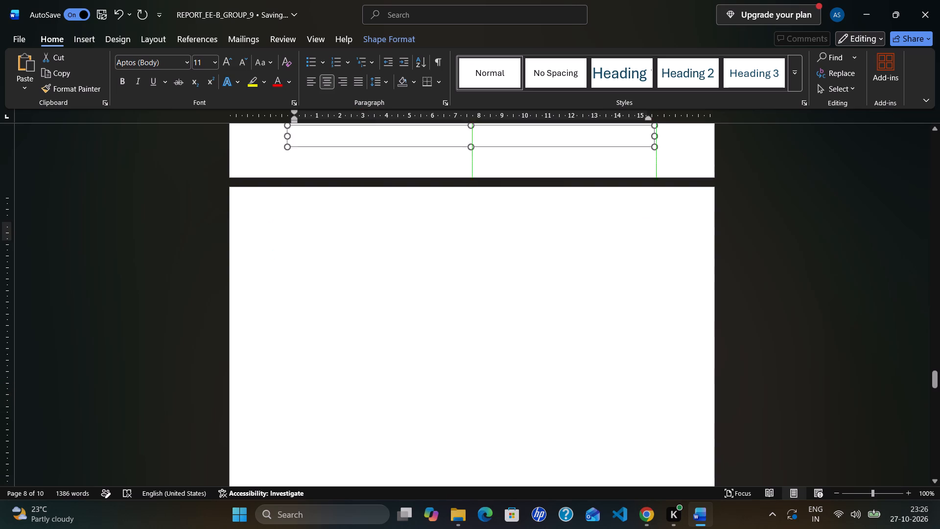
pyautogui.moveTo(363, 145); pyautogui.dragTo(376, 84)
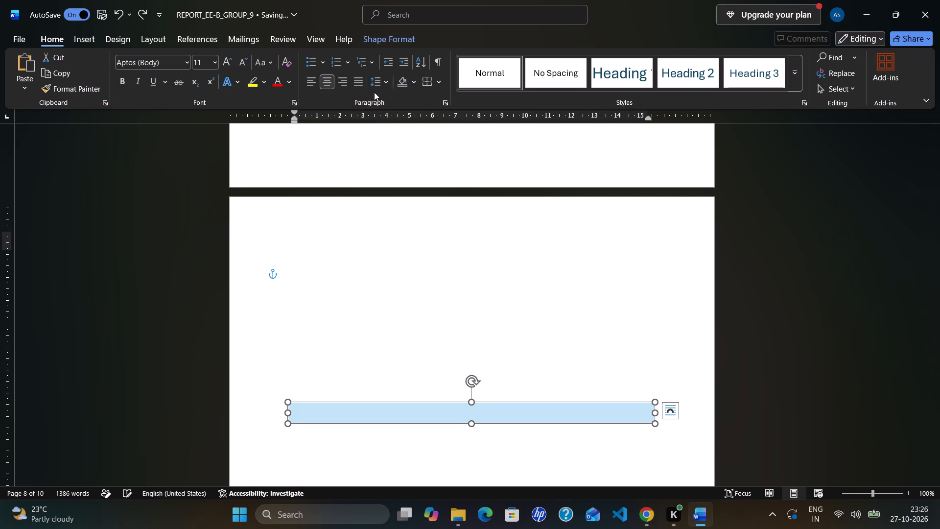
pyautogui.moveTo(349, 402); pyautogui.dragTo(345, 236)
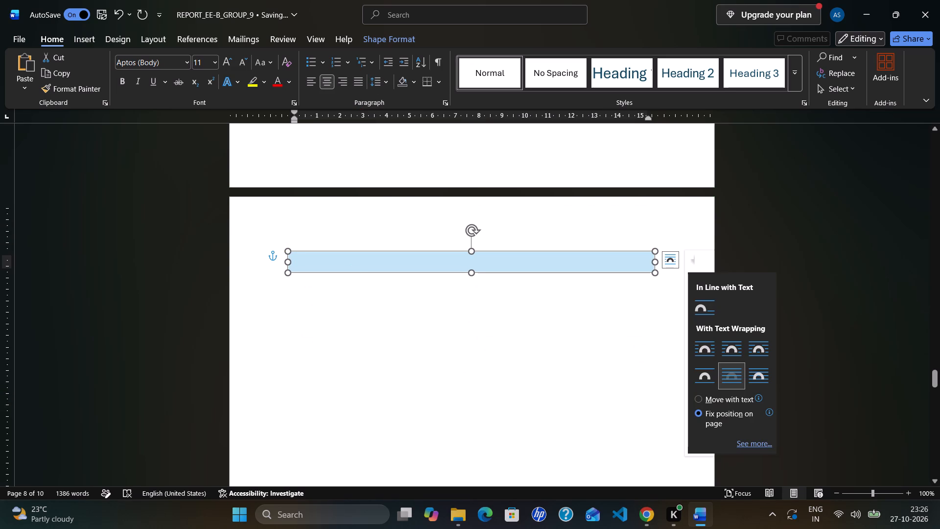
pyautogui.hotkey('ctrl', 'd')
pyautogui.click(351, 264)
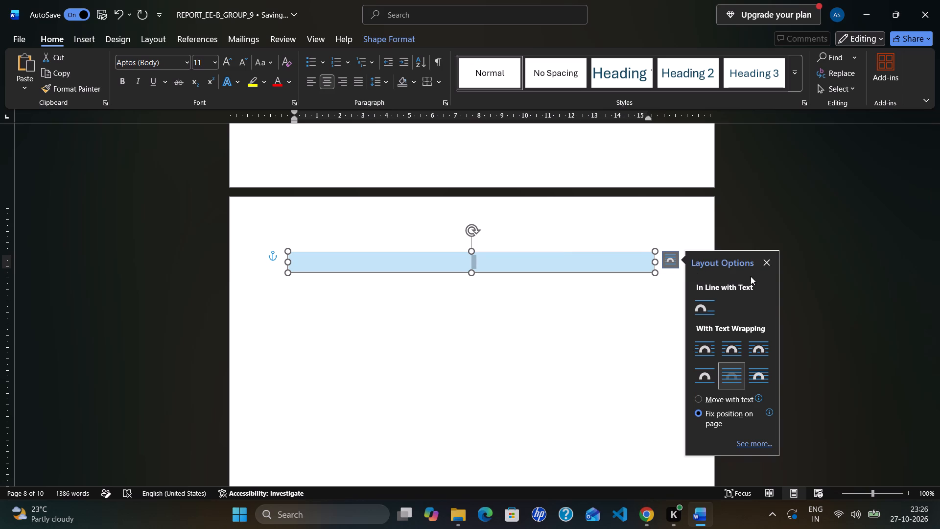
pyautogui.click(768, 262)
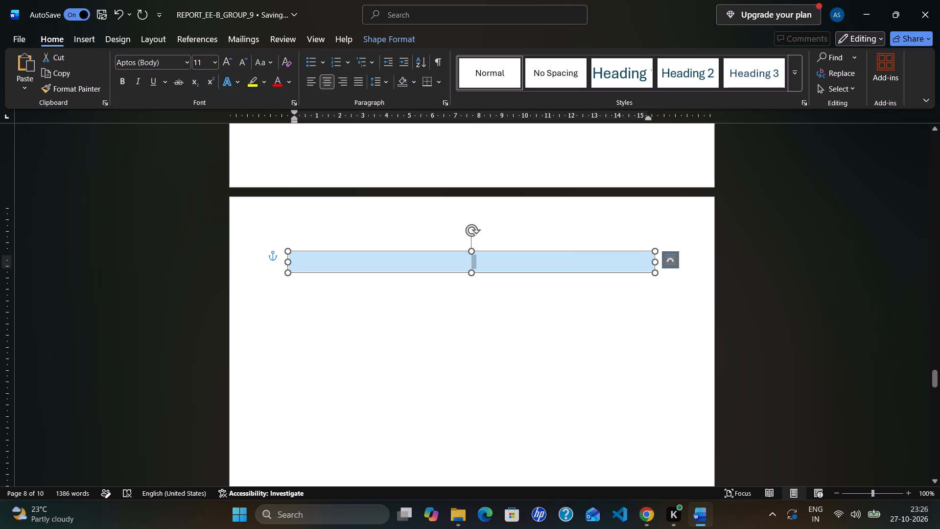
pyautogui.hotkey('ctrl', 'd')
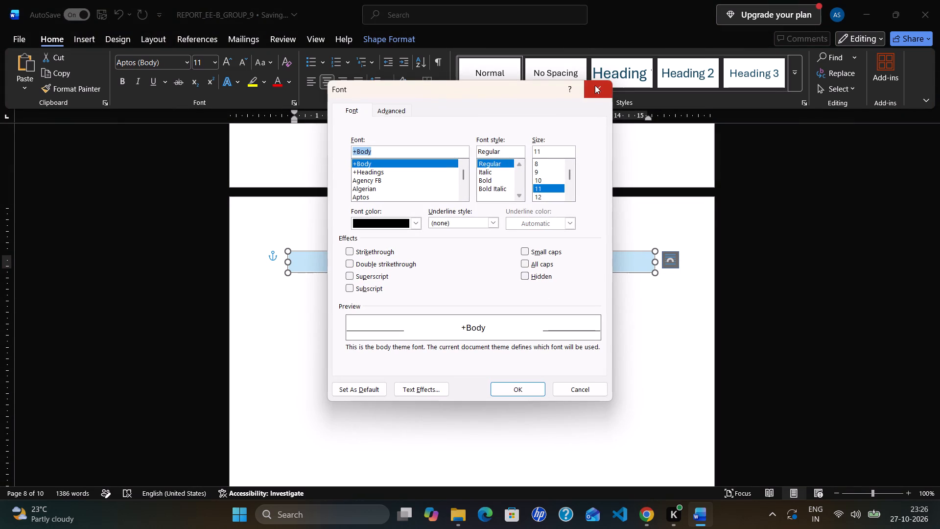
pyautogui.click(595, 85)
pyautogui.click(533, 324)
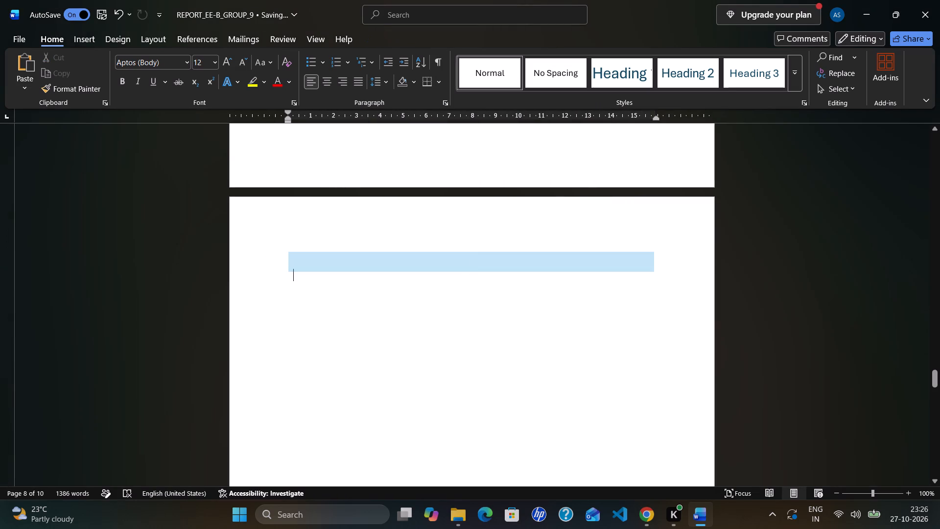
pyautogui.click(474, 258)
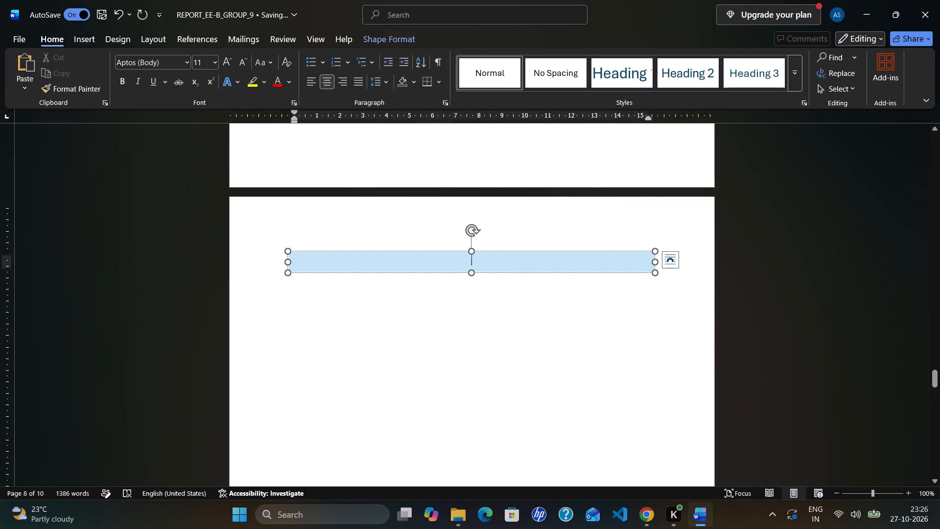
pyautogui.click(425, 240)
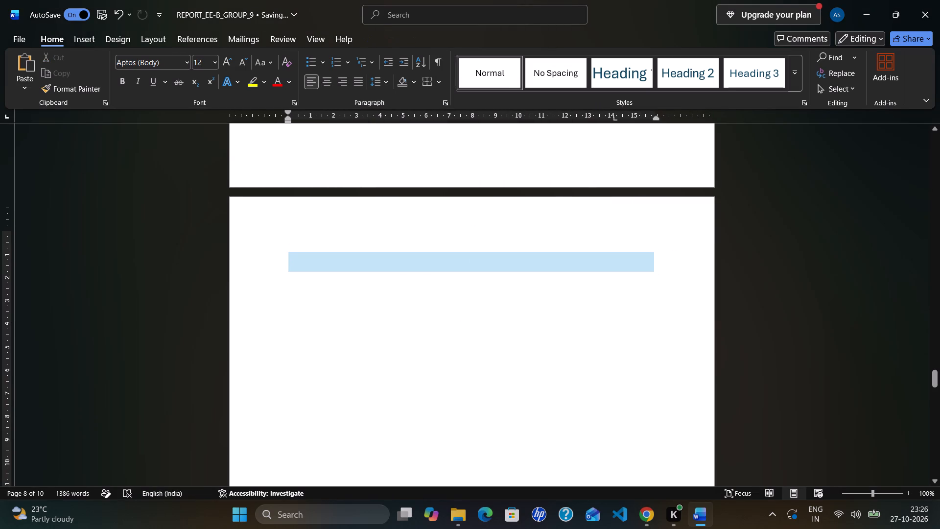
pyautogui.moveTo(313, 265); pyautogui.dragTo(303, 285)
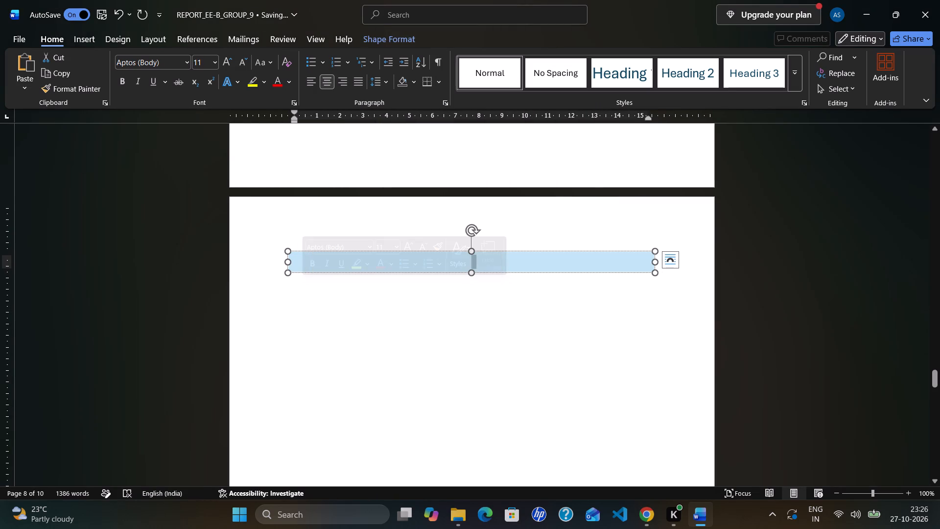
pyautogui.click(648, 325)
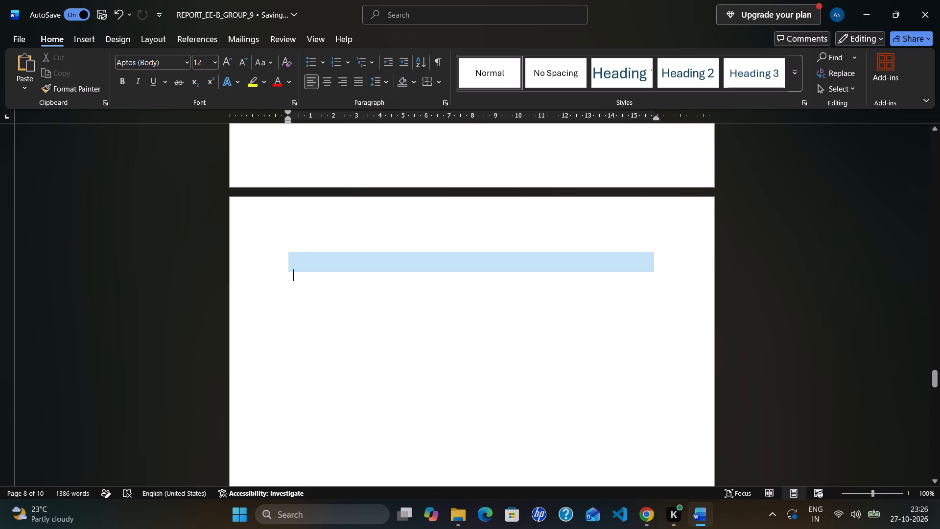
# Duplicate the blank light-blue bar near the top of page 8 and place the copy just below the original.
pyautogui.click(655, 264)
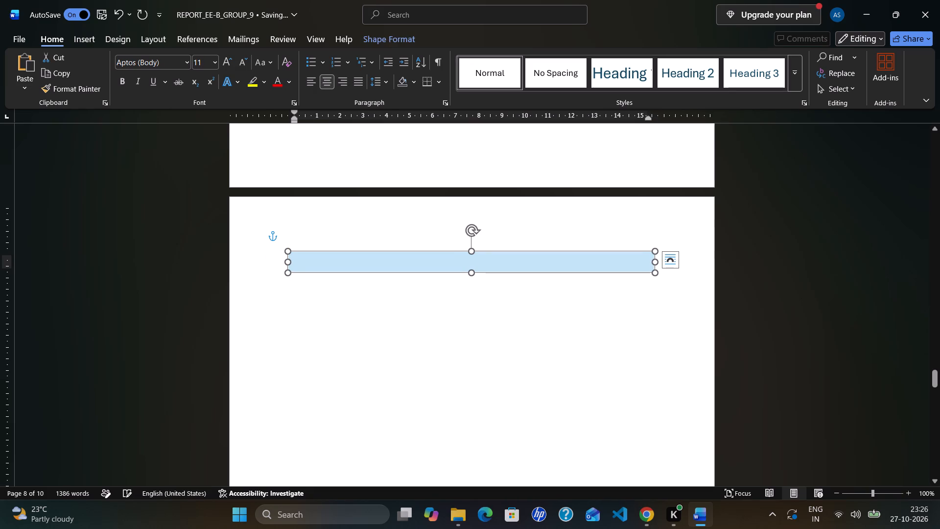
pyautogui.hotkey('ctrl', 'd')
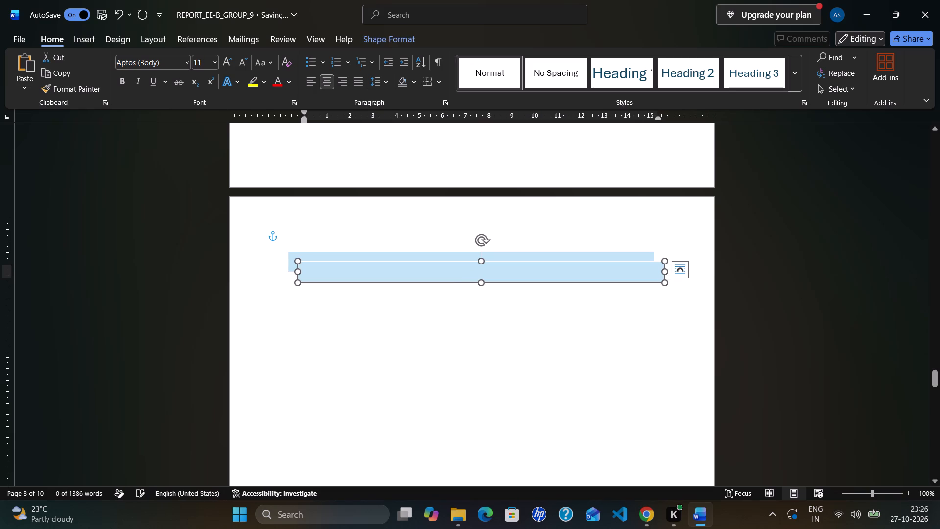
pyautogui.scroll(3, 433, 301)
pyautogui.scroll(-1, 388, 344)
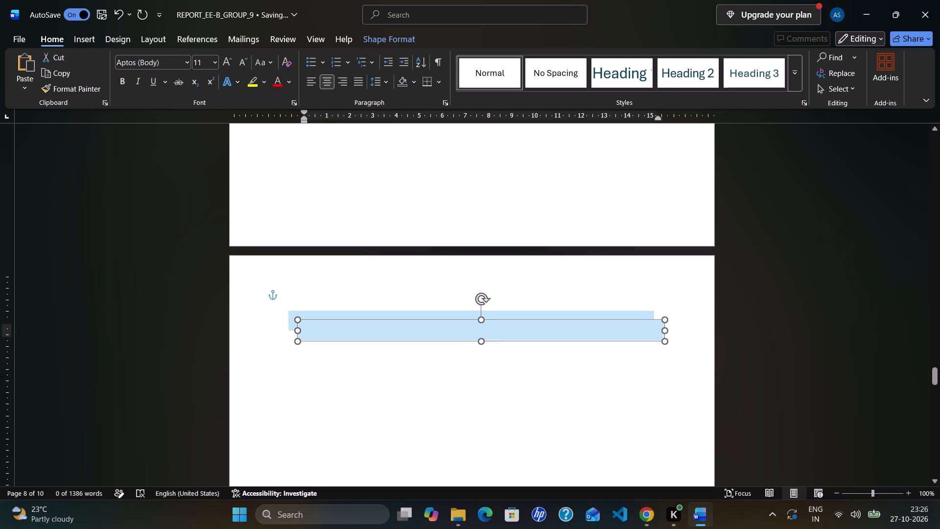
pyautogui.moveTo(409, 337); pyautogui.dragTo(408, 356)
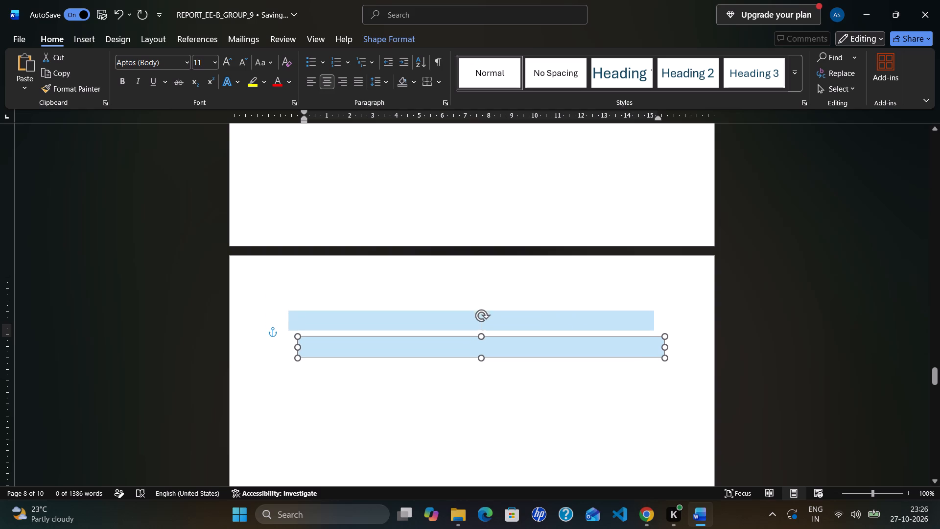
pyautogui.moveTo(408, 356); pyautogui.dragTo(408, 361)
# Move the original blank light-blue bar from the top of page 8 onto page 7 and partway up that page.
pyautogui.click(417, 322)
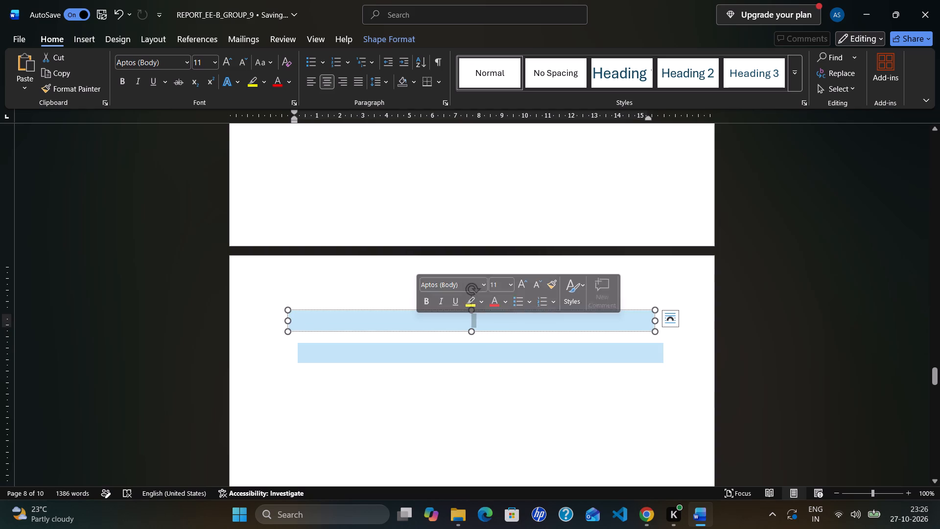
pyautogui.moveTo(392, 310); pyautogui.dragTo(384, 151)
pyautogui.scroll(5, 385, 151)
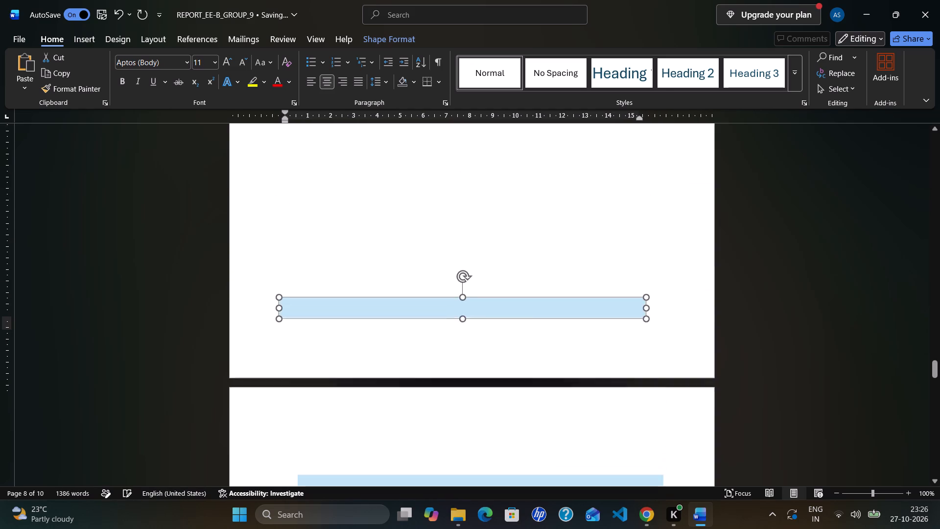
pyautogui.scroll(16, 421, 277)
pyautogui.scroll(-14, 423, 278)
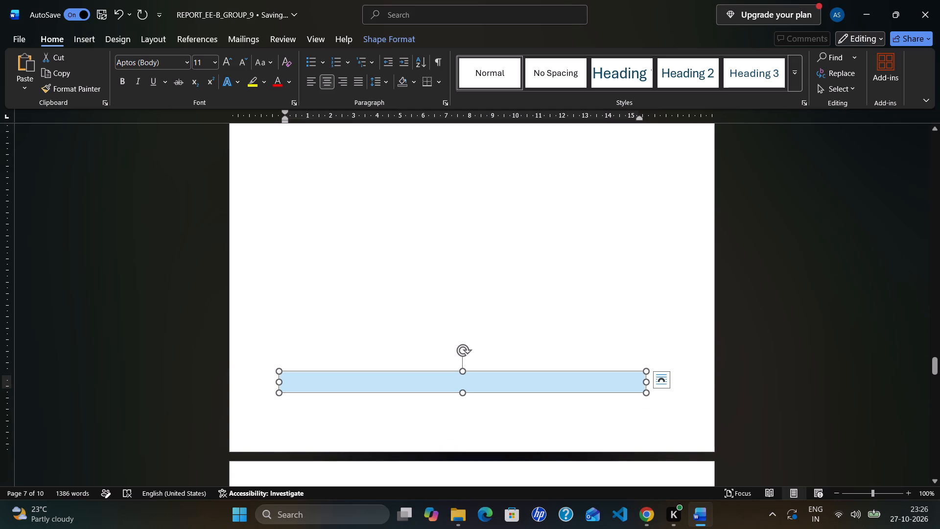
pyautogui.moveTo(398, 371); pyautogui.dragTo(413, 186)
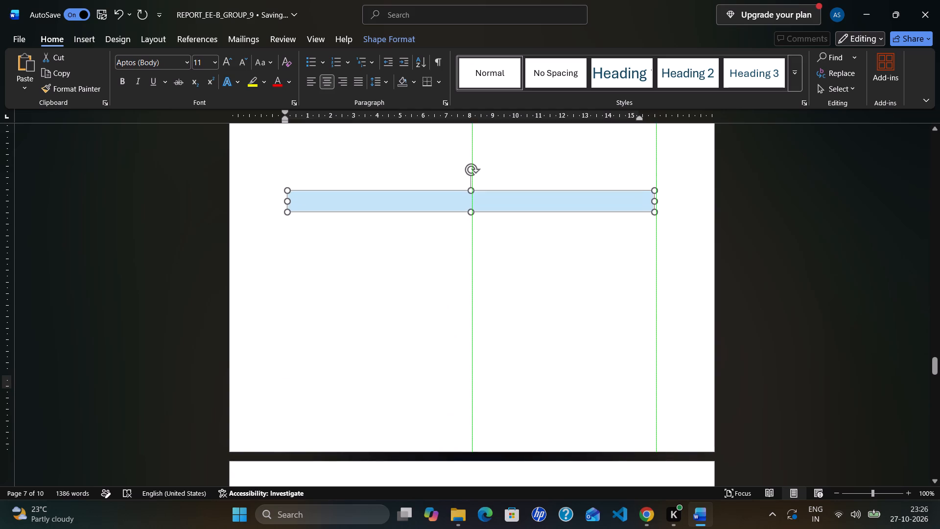
pyautogui.moveTo(413, 186); pyautogui.dragTo(394, 144)
# Place the blank light-blue bar directly beneath Section 2's closing paragraph on page 7, aligned with the text's left margin.
pyautogui.scroll(6, 391, 178)
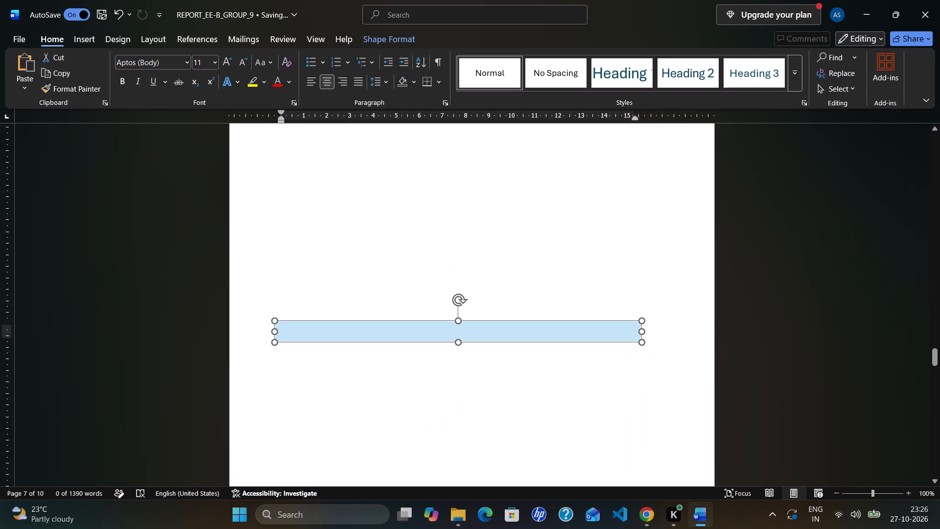
pyautogui.scroll(2, 387, 360)
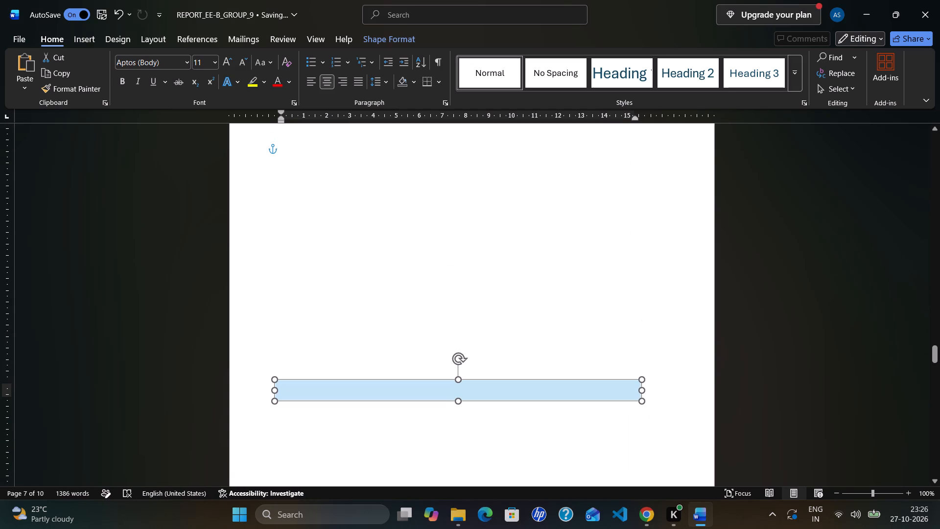
pyautogui.moveTo(386, 378); pyautogui.dragTo(386, 129)
pyautogui.scroll(6, 392, 206)
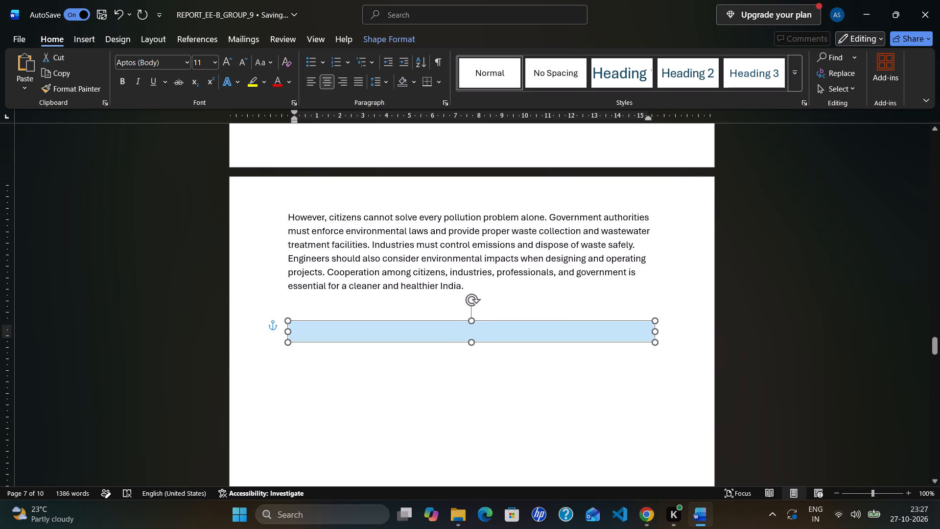
pyautogui.moveTo(388, 319); pyautogui.dragTo(379, 287)
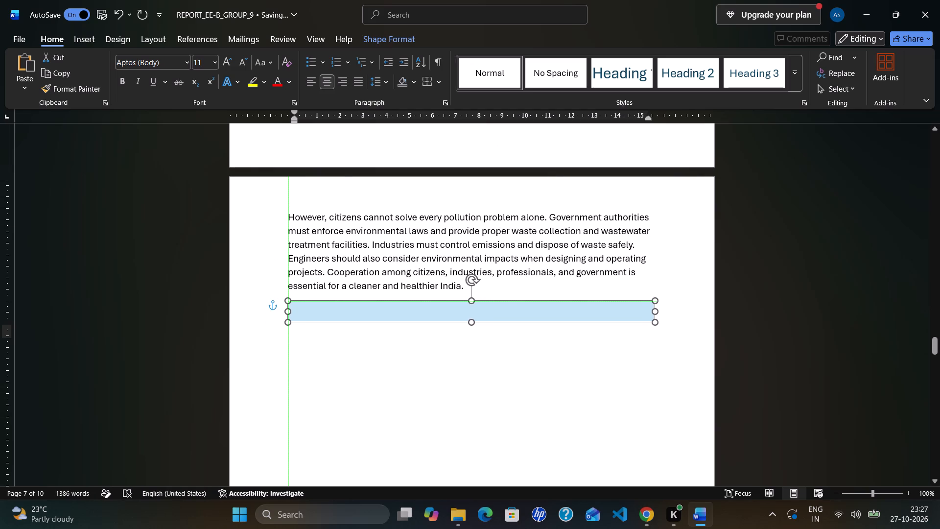
pyautogui.moveTo(379, 287); pyautogui.dragTo(379, 294)
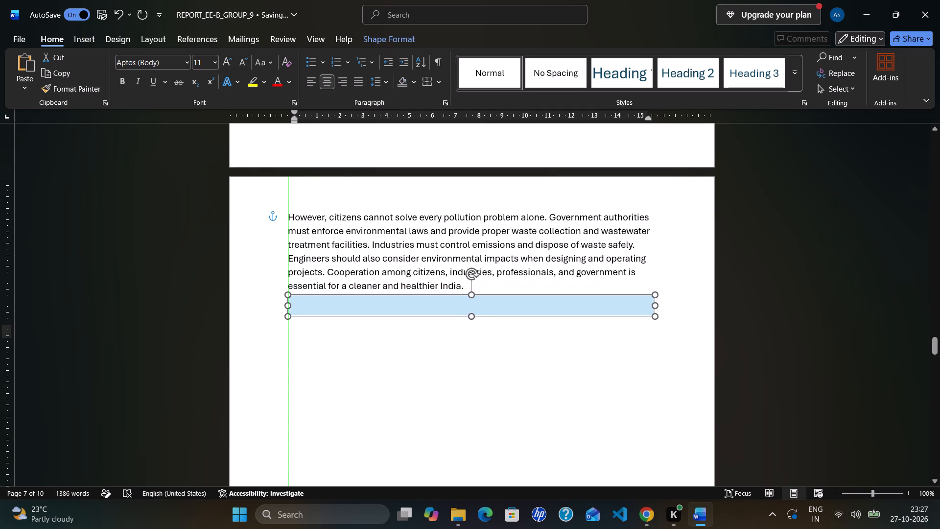
pyautogui.moveTo(379, 294); pyautogui.dragTo(376, 297)
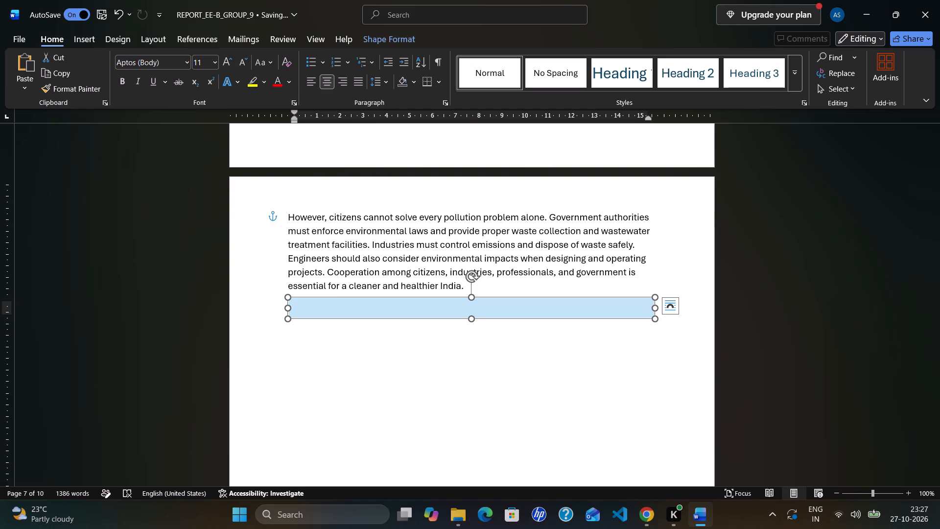
# Enter the section number 3 at 16 pt in the light-blue bar on page 7, followed by spaces for the title.
pyautogui.press('3')
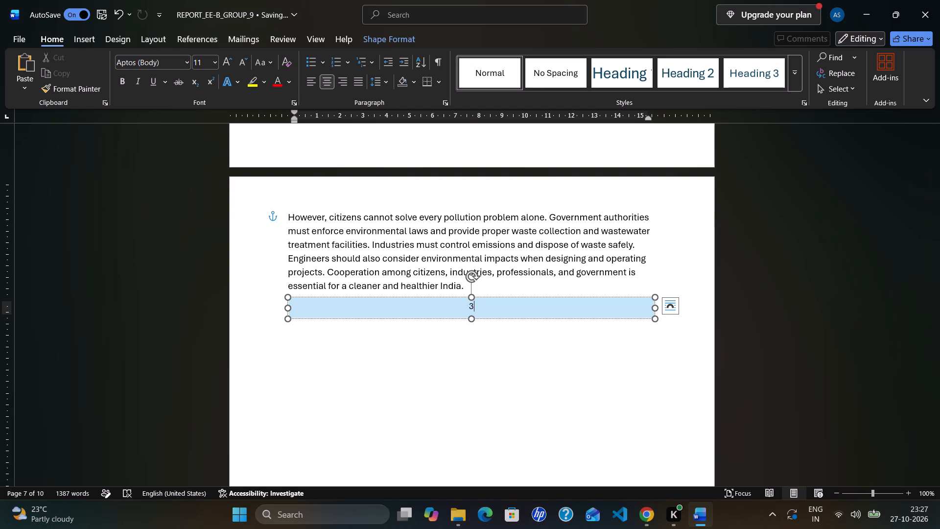
pyautogui.click(214, 63)
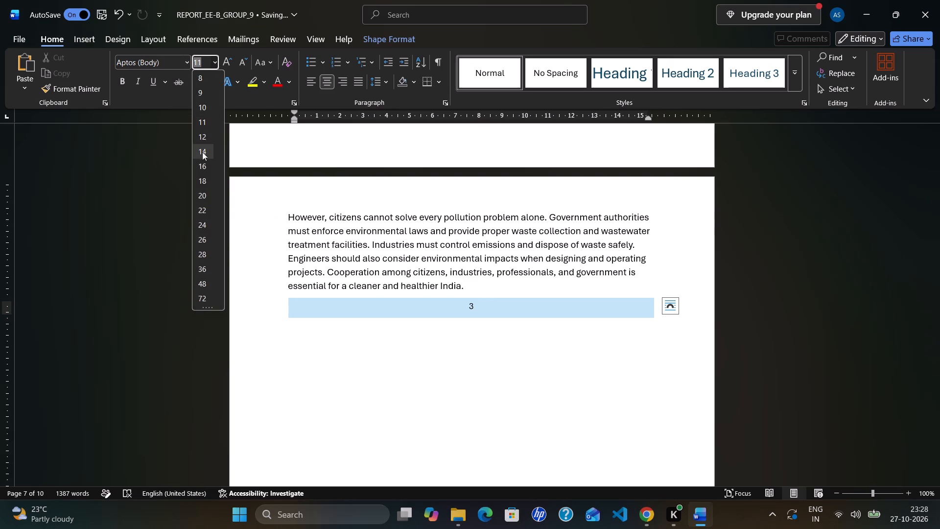
pyautogui.click(202, 168)
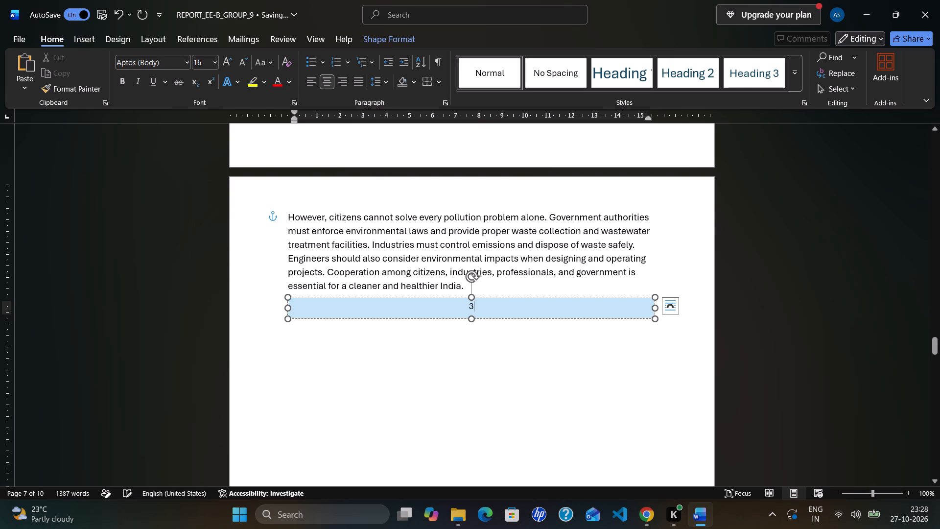
pyautogui.press('3')
pyautogui.press('Left')
pyautogui.press('BackSpace')
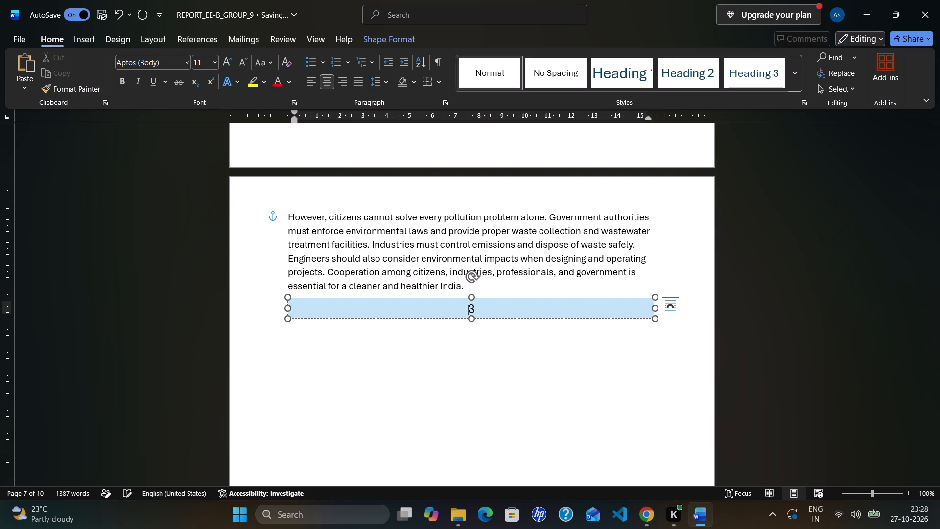
pyautogui.press('Right')
pyautogui.press('space')
pyautogui.press('space')
pyautogui.press('space')
pyautogui.press('space')
pyautogui.hotkey('alt', 'Tab')
pyautogui.scroll(-2, 199, 213)
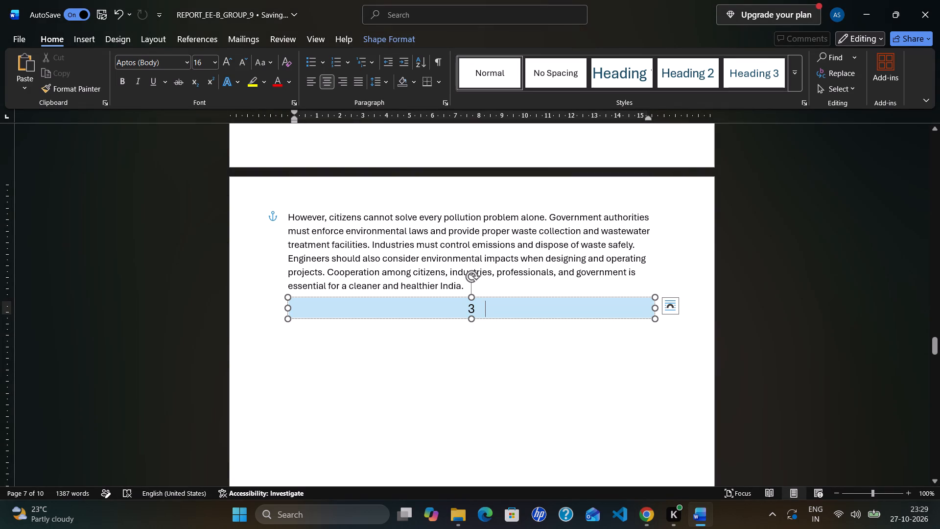
pyautogui.press('Return')
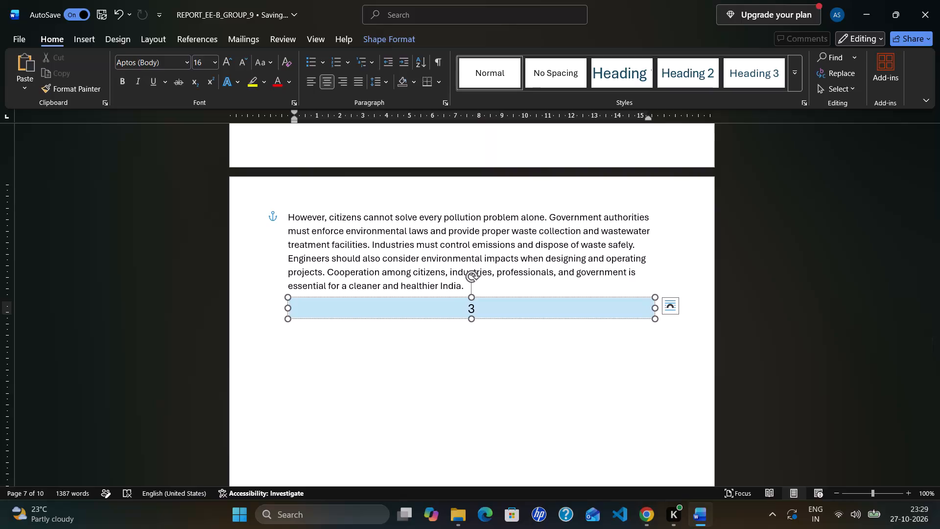
pyautogui.press('BackSpace')
pyautogui.press('BackSpace')
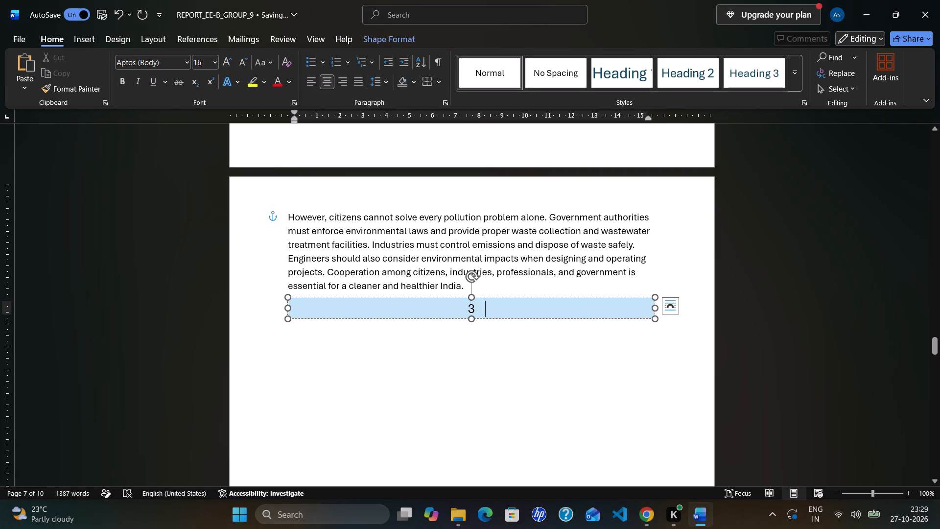
pyautogui.click(291, 335)
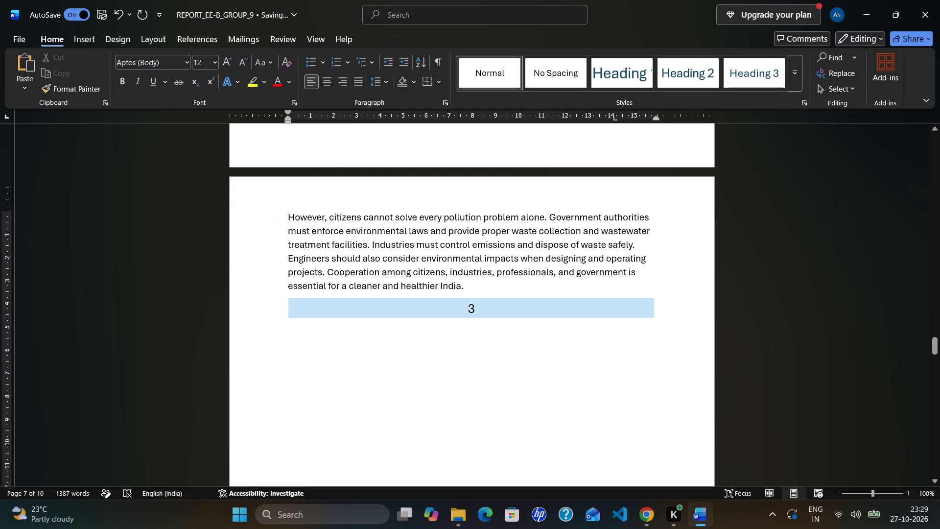
pyautogui.click(286, 311)
pyautogui.press('Return')
pyautogui.hotkey('ctrl', 'v')
pyautogui.scroll(3, 283, 162)
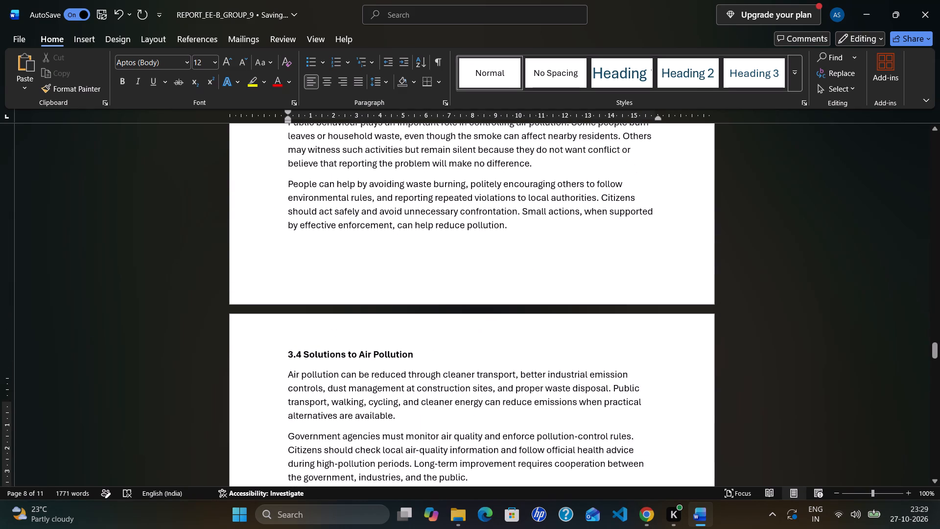
pyautogui.scroll(11, 282, 148)
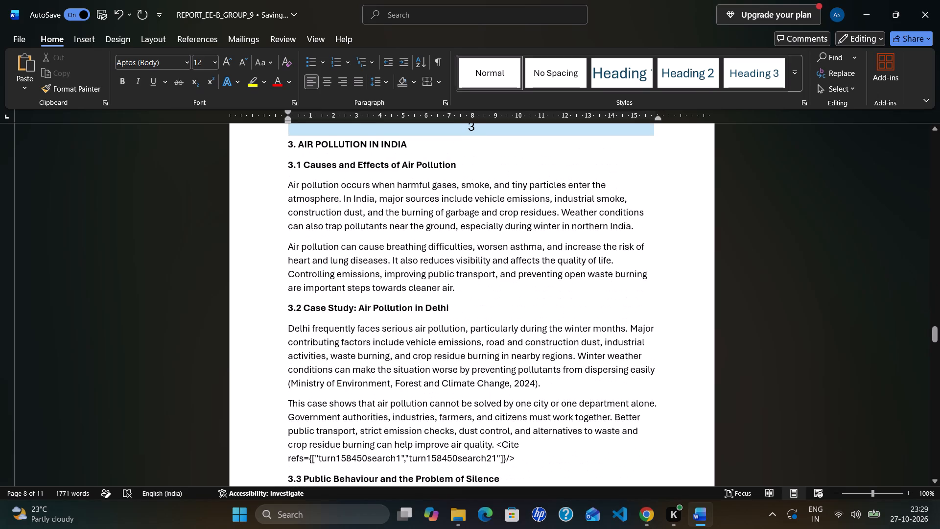
pyautogui.scroll(1, 325, 168)
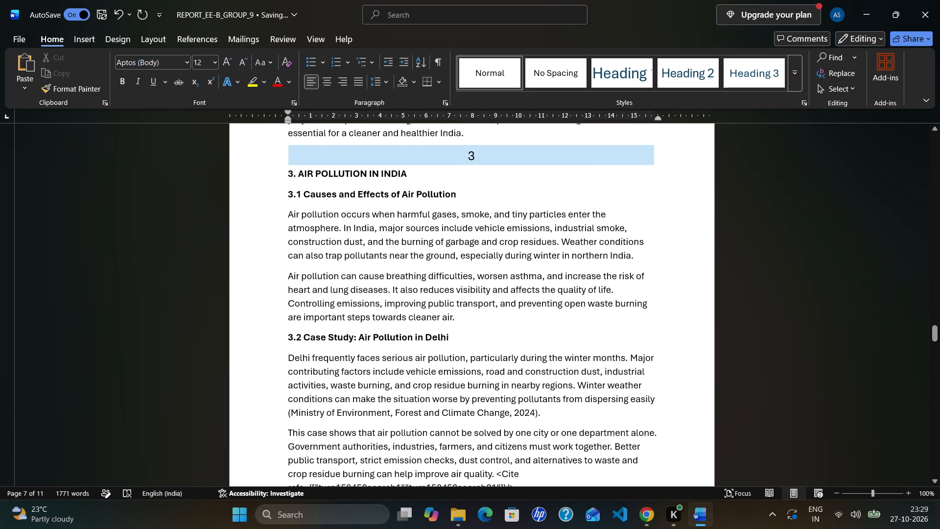
# Cut the heading "3. AIR POLLUTION IN INDIA" from the body text and paste it into the light-blue bar, spaced after the section number 3.
pyautogui.moveTo(286, 173); pyautogui.dragTo(333, 171)
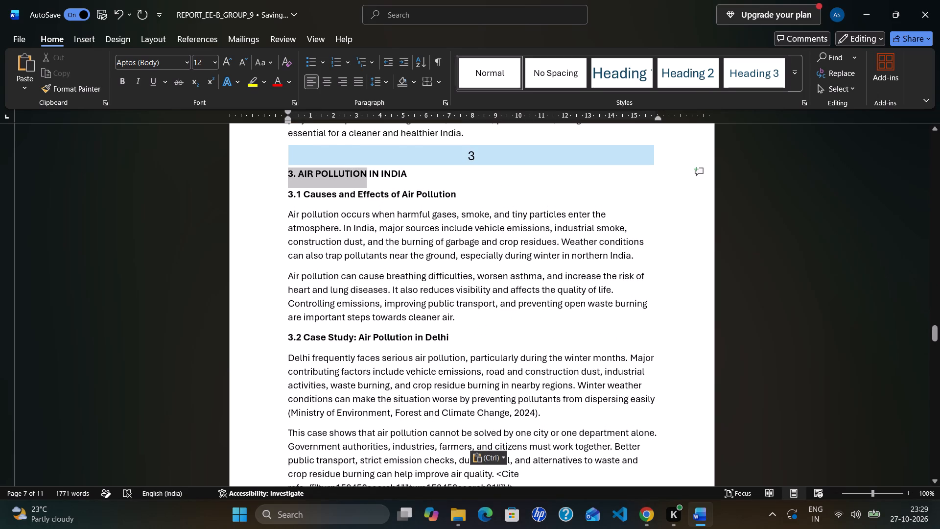
pyautogui.moveTo(333, 171); pyautogui.dragTo(414, 169)
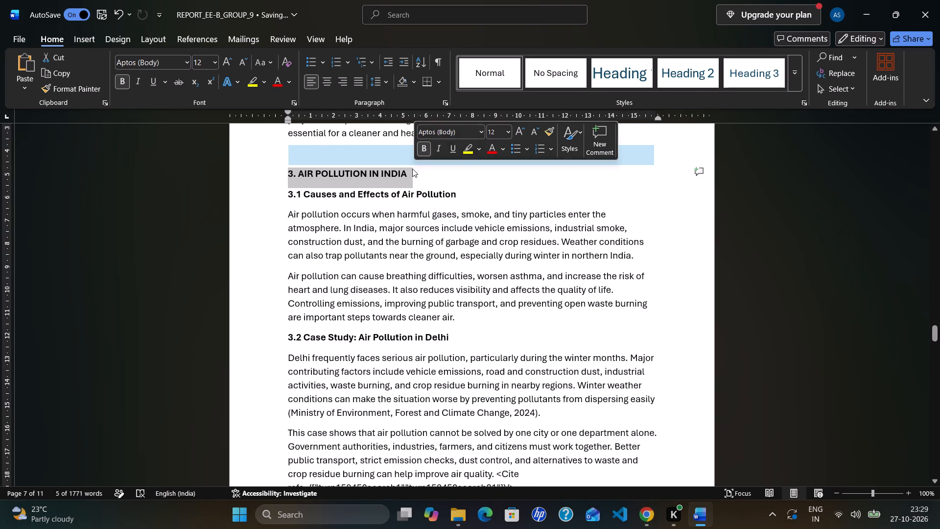
pyautogui.hotkey('ctrl', 'c')
pyautogui.hotkey('ctrl', 'x')
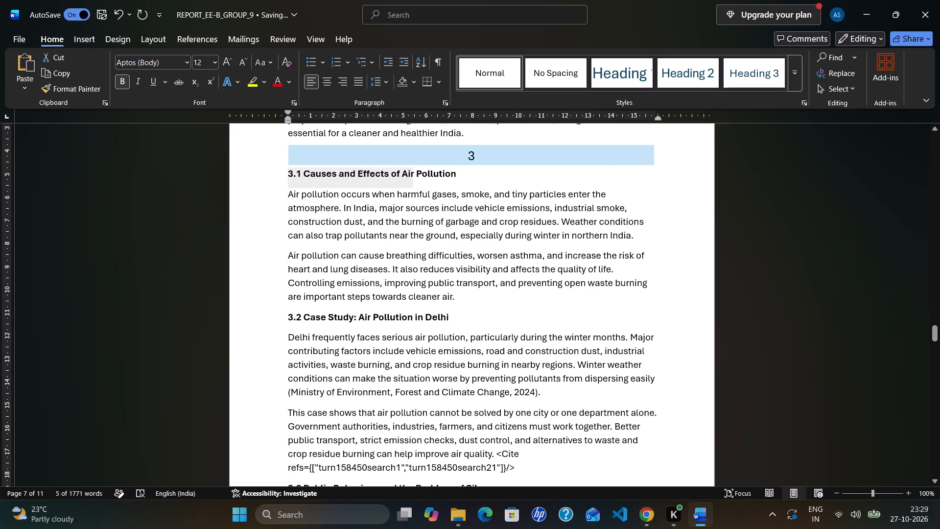
pyautogui.click(483, 157)
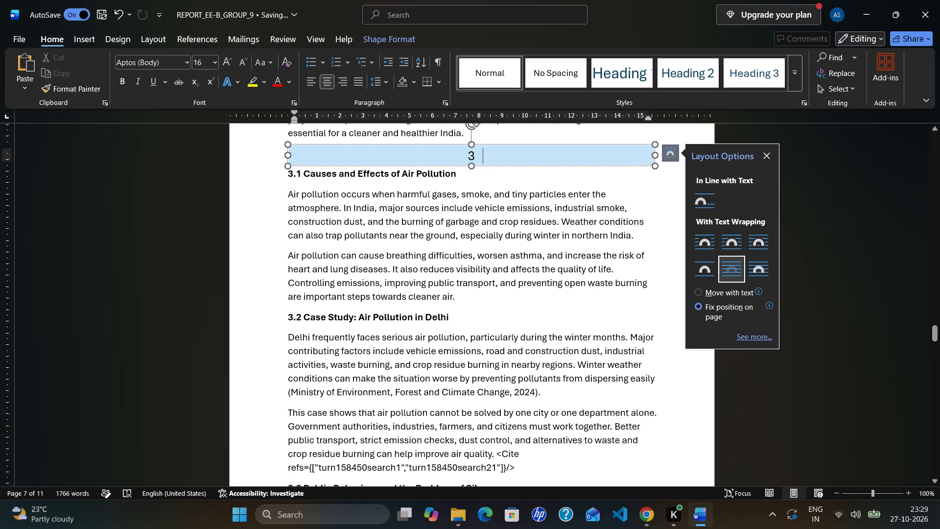
pyautogui.click(508, 154)
pyautogui.press('BackSpace')
pyautogui.press('BackSpace')
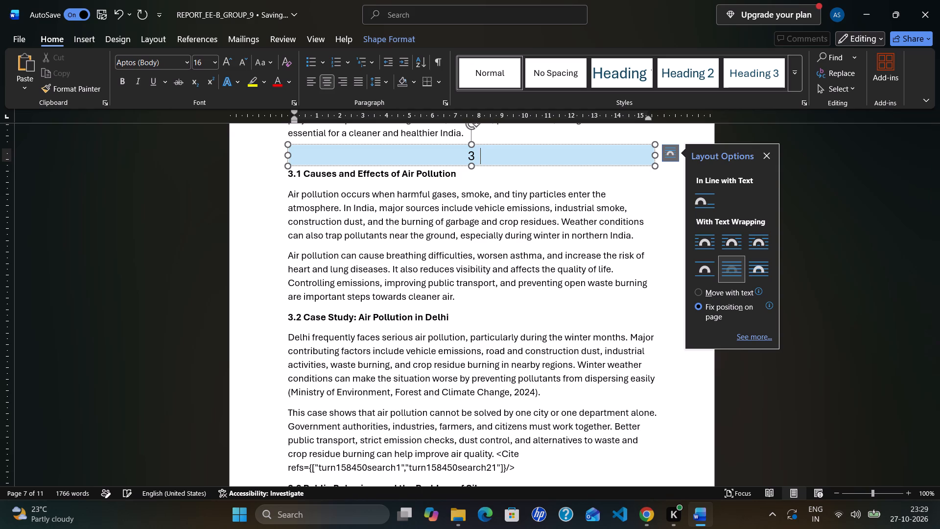
pyautogui.press('BackSpace')
pyautogui.press('BackSpace')
pyautogui.press('space')
pyautogui.press('space')
pyautogui.press('space')
pyautogui.press('space')
pyautogui.hotkey('ctrl', 'v')
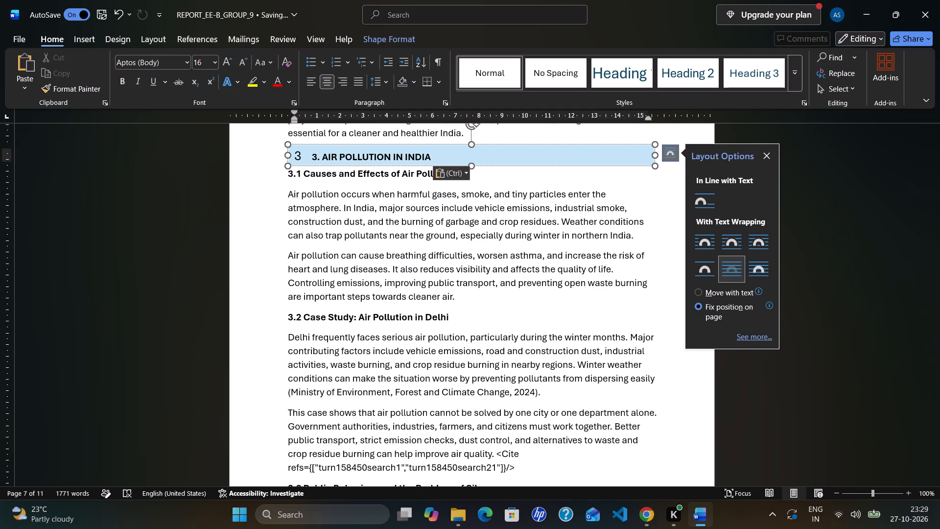
# Delete the duplicate "3." in front of "AIR POLLUTION IN INDIA" in the light-blue bar.
pyautogui.press('Left')
pyautogui.press('Left')
pyautogui.press('Left')
pyautogui.press('Left')
pyautogui.press('Left')
pyautogui.press('Left')
pyautogui.press('Left')
pyautogui.press('Left')
pyautogui.press('Left')
pyautogui.press('Left')
pyautogui.press('Left')
pyautogui.press('Left')
pyautogui.press('Left')
pyautogui.press('Left')
pyautogui.press('Left')
pyautogui.press('Left')
pyautogui.press('Left')
pyautogui.press('Left')
pyautogui.press('Left')
pyautogui.press('Left')
pyautogui.press('Left')
pyautogui.press('Left')
pyautogui.press('Left')
pyautogui.press('Left')
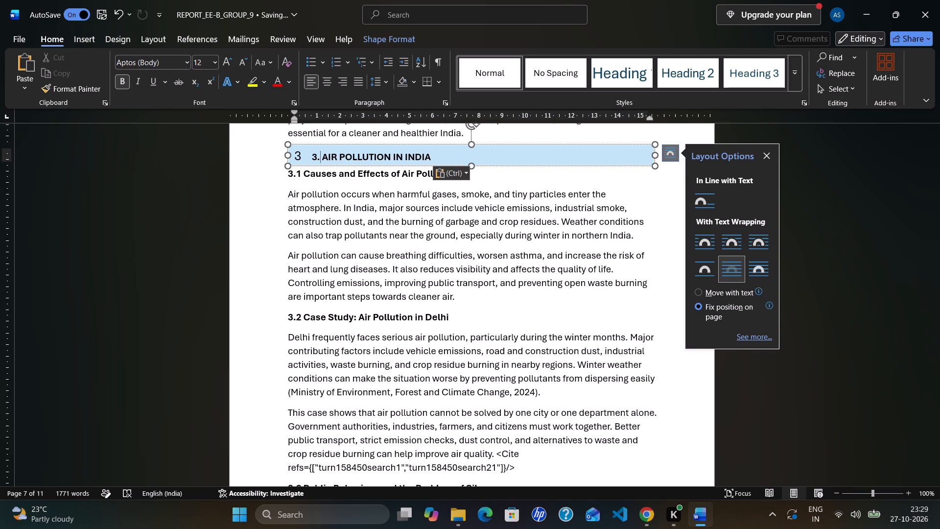
pyautogui.press('BackSpace')
pyautogui.press('BackSpace')
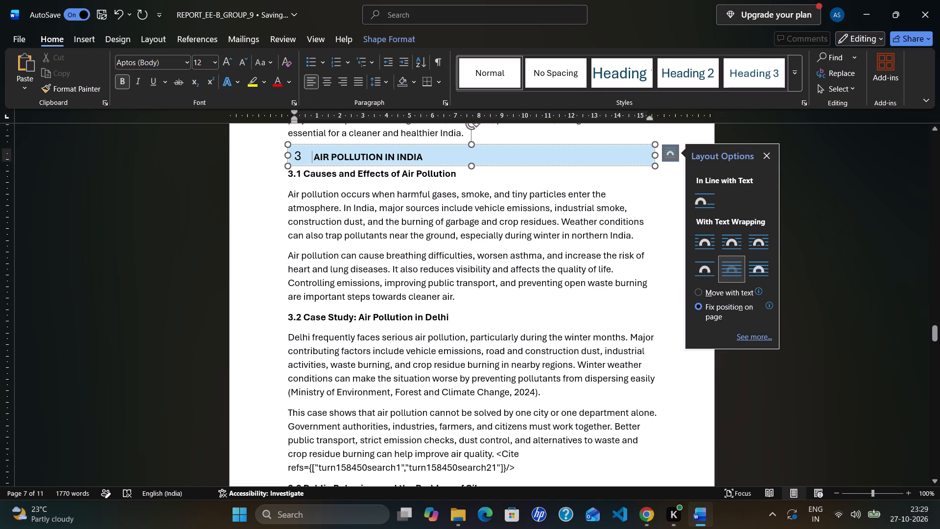
# Set the title "AIR POLLUTION IN INDIA" in the light-blue bar to 16 pt.
pyautogui.moveTo(314, 154); pyautogui.dragTo(421, 146)
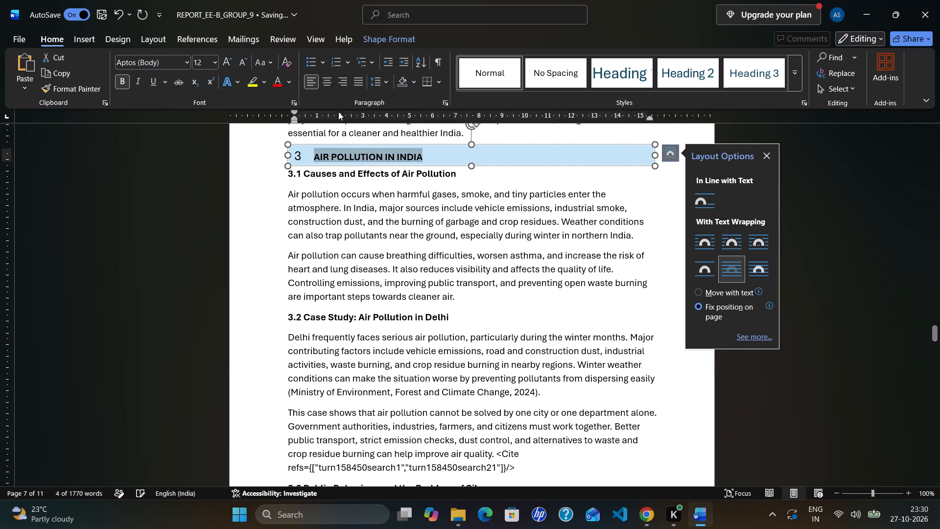
pyautogui.click(218, 60)
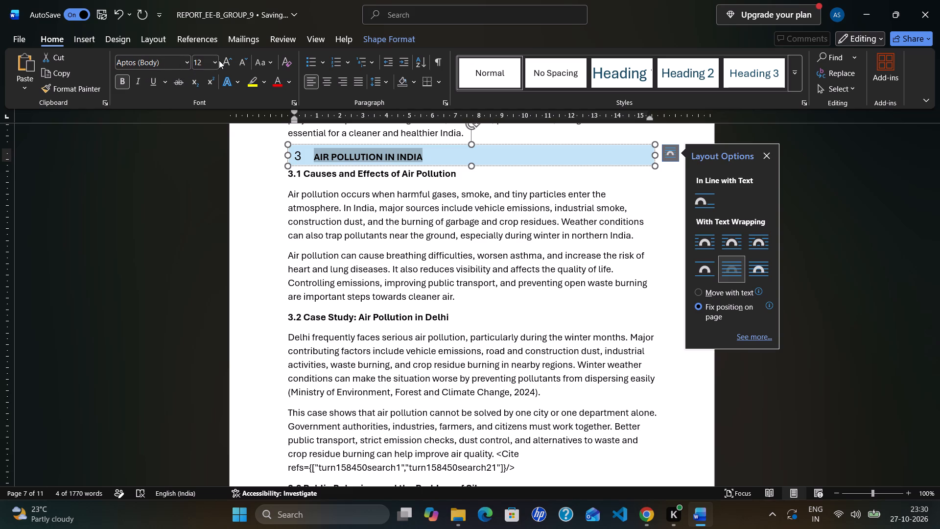
pyautogui.click(215, 59)
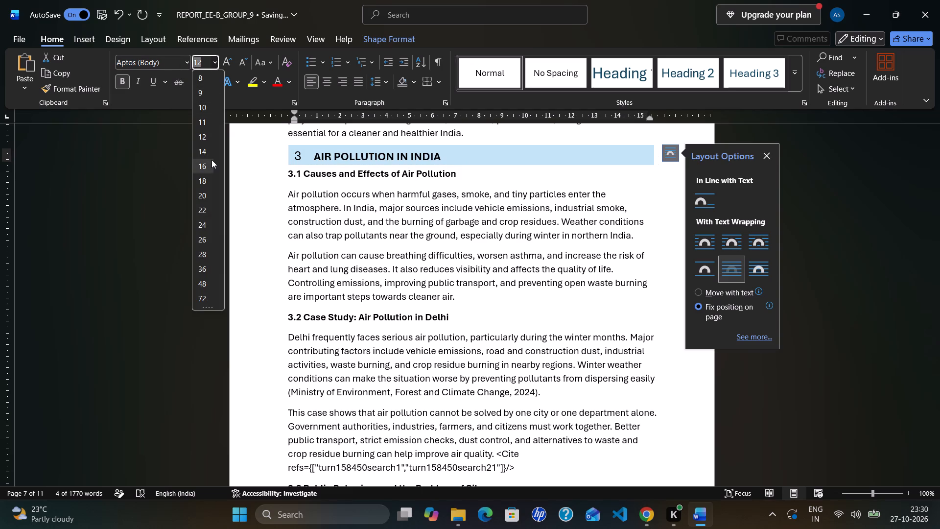
pyautogui.moveTo(201, 151); pyautogui.dragTo(202, 162)
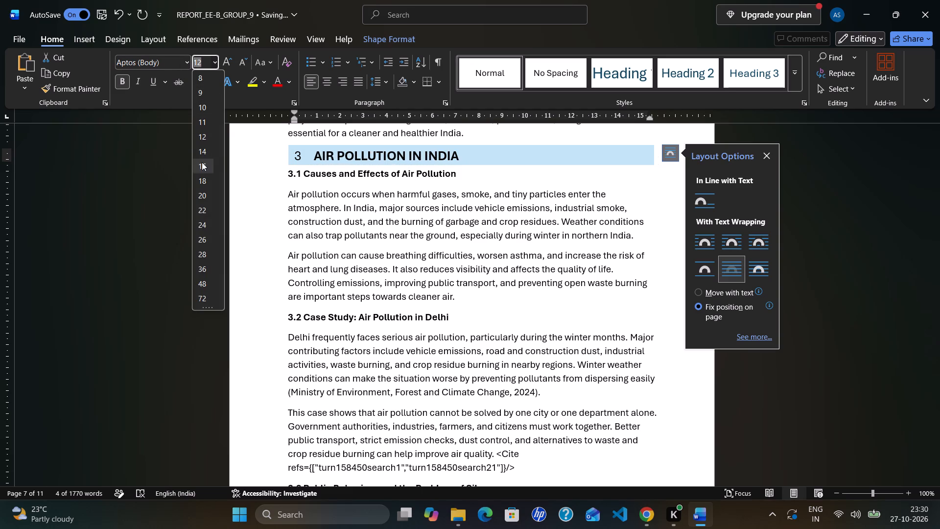
pyautogui.moveTo(202, 162); pyautogui.dragTo(202, 164)
pyautogui.click(202, 164)
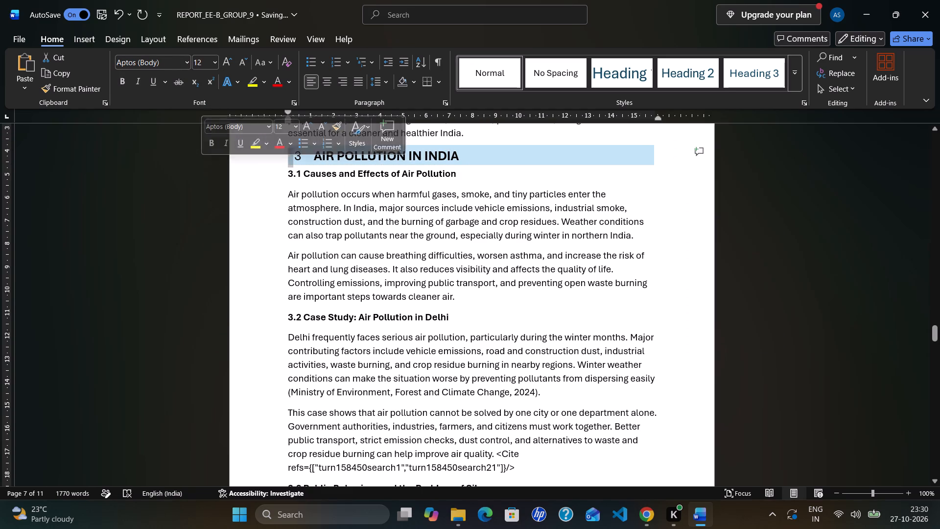
# Make the whole Section 3 heading in the light-blue bar, number and title, regular weight without bold.
pyautogui.click(311, 151)
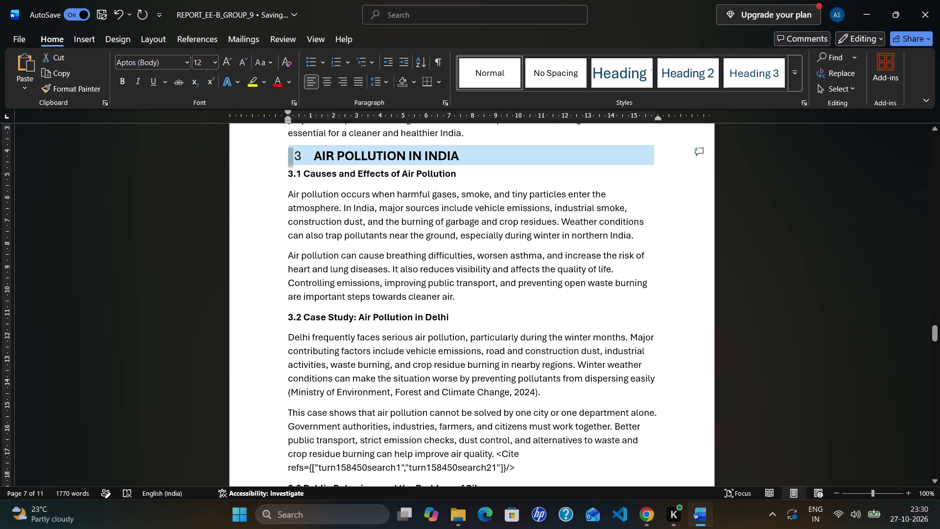
pyautogui.doubleClick(311, 152)
pyautogui.moveTo(293, 154); pyautogui.dragTo(384, 151)
pyautogui.click(297, 152)
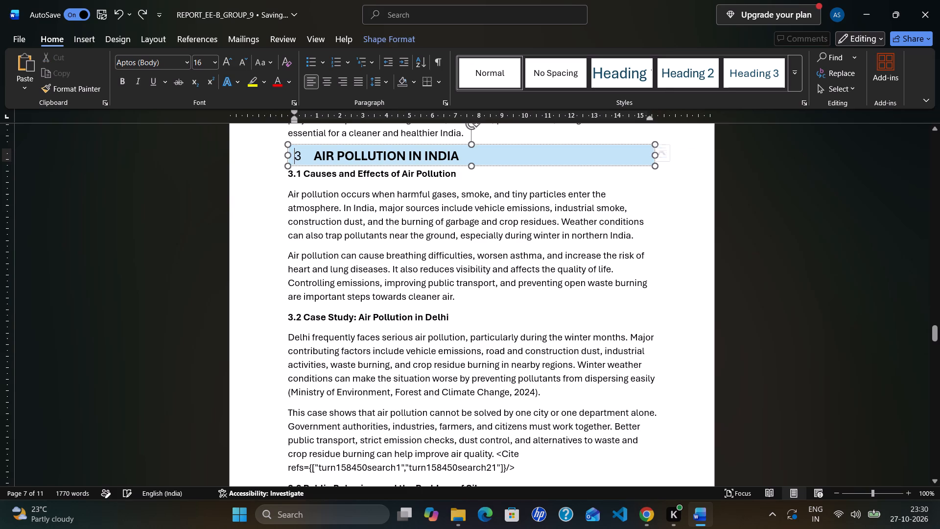
pyautogui.click(297, 152)
pyautogui.moveTo(297, 152); pyautogui.dragTo(459, 145)
pyautogui.click(123, 77)
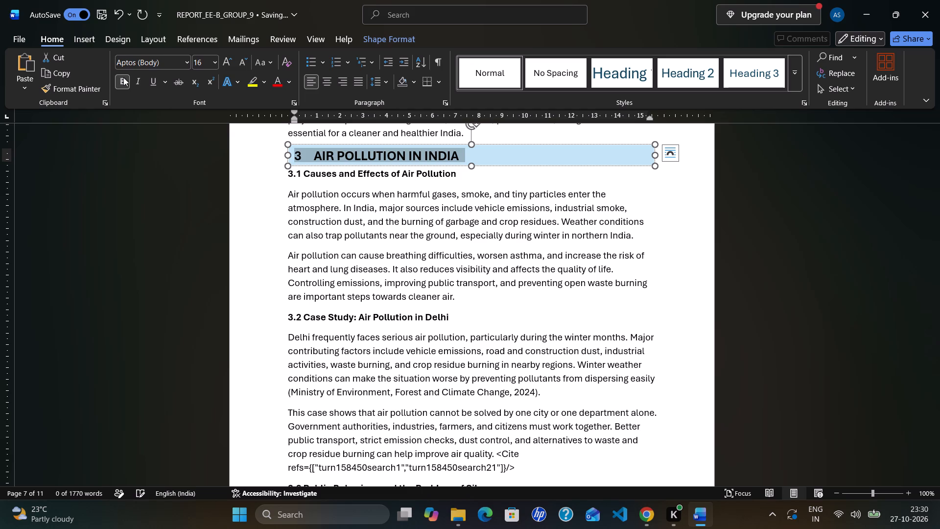
pyautogui.click(123, 77)
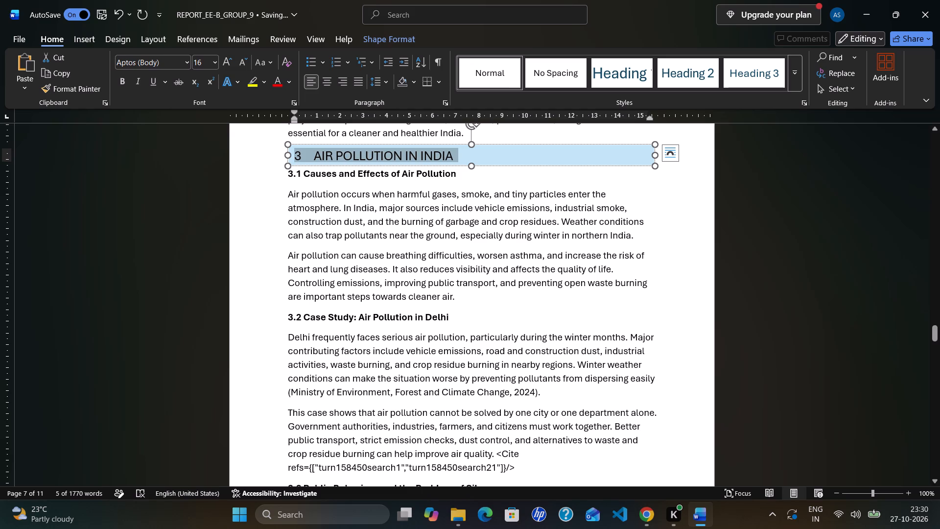
pyautogui.click(247, 211)
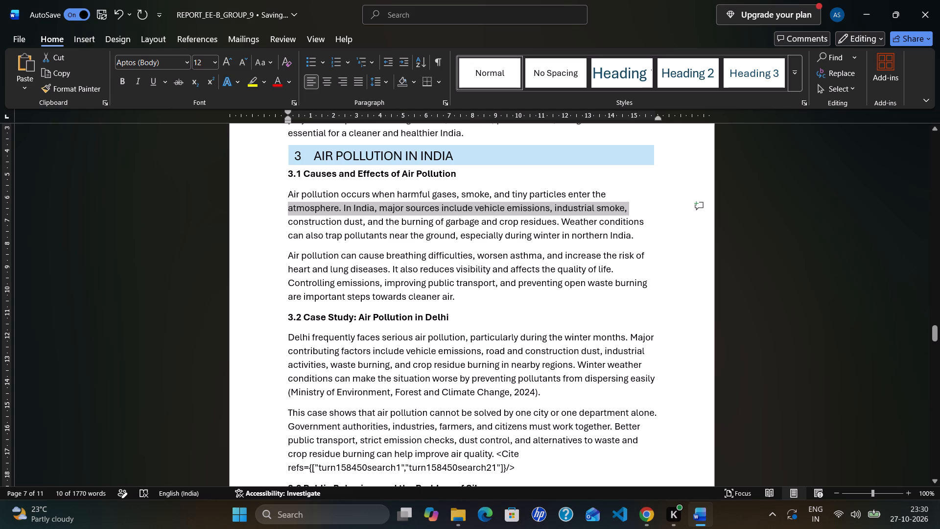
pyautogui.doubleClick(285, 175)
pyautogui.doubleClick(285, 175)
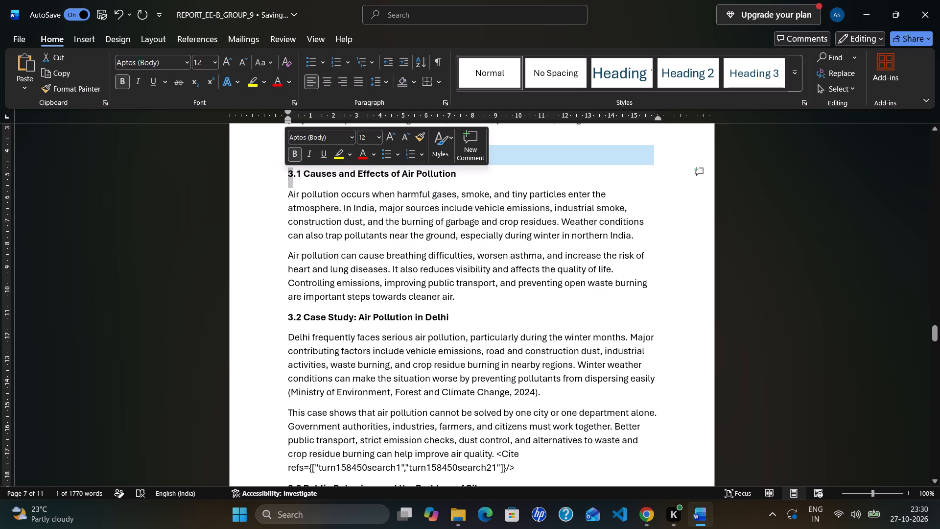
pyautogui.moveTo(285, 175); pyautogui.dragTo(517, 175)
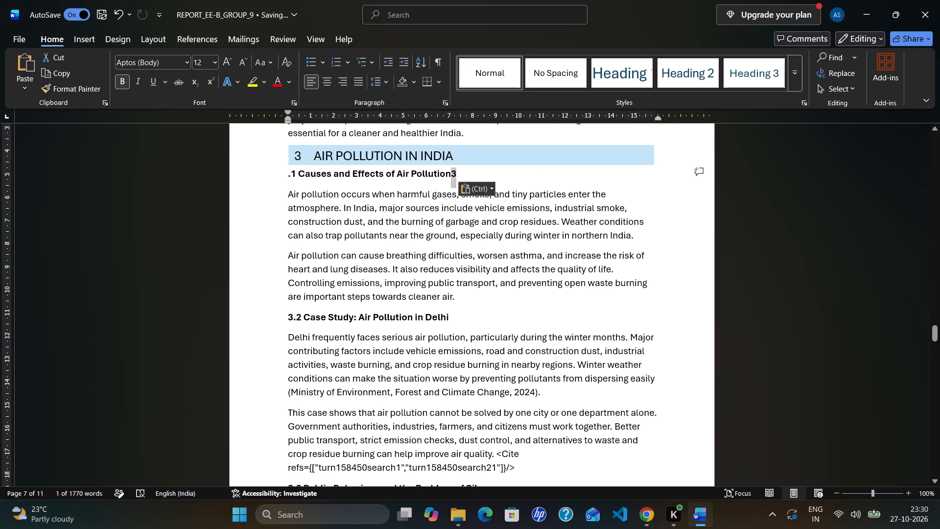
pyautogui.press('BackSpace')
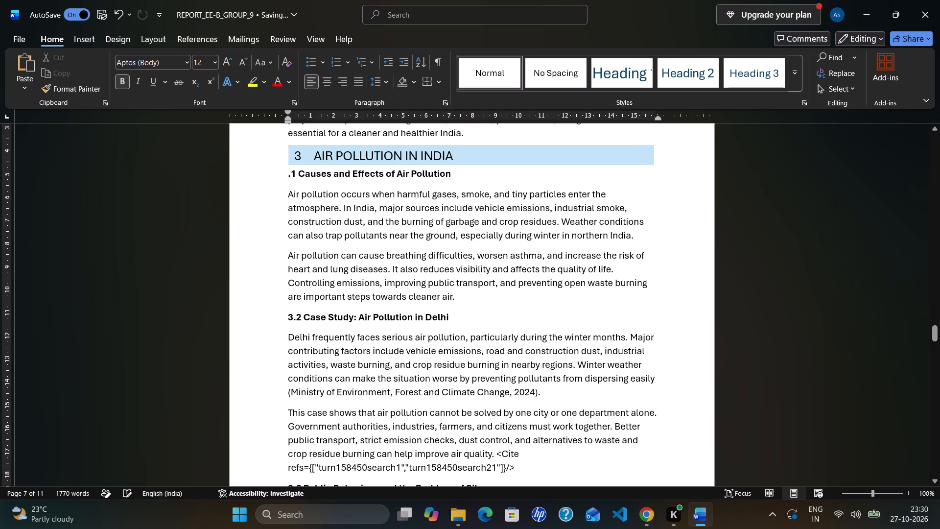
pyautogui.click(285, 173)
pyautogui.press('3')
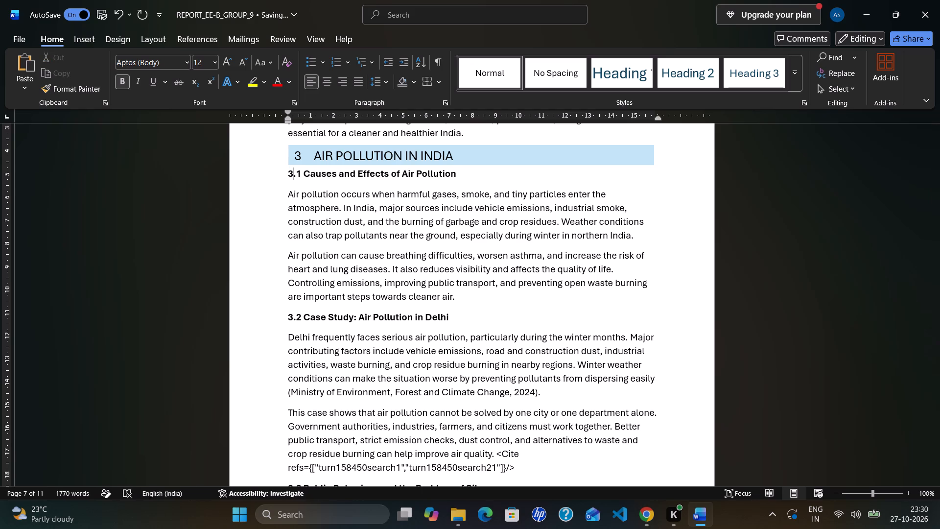
# Add an extra space after the number 3.1 in the "Causes and Effects of Air Pollution" heading.
pyautogui.press('Right')
pyautogui.press('Right')
pyautogui.press('space')
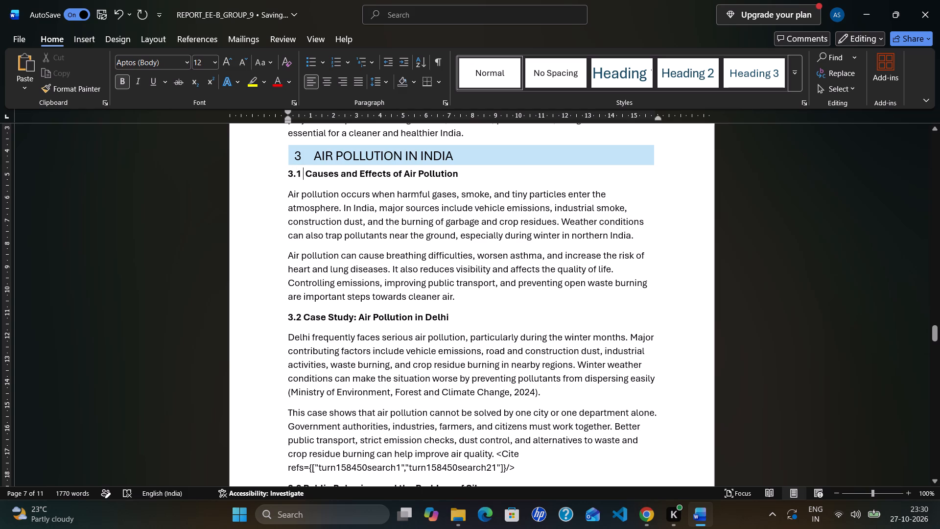
# Format the subsection heading "3.1 Causes and Effects of Air Pollution" as 14 pt bold.
pyautogui.moveTo(287, 172); pyautogui.dragTo(427, 178)
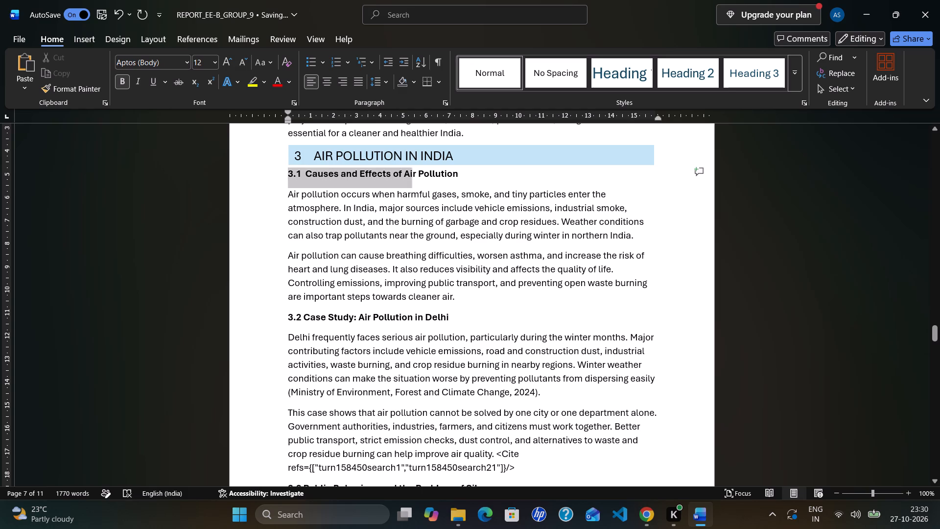
pyautogui.moveTo(427, 178); pyautogui.dragTo(470, 172)
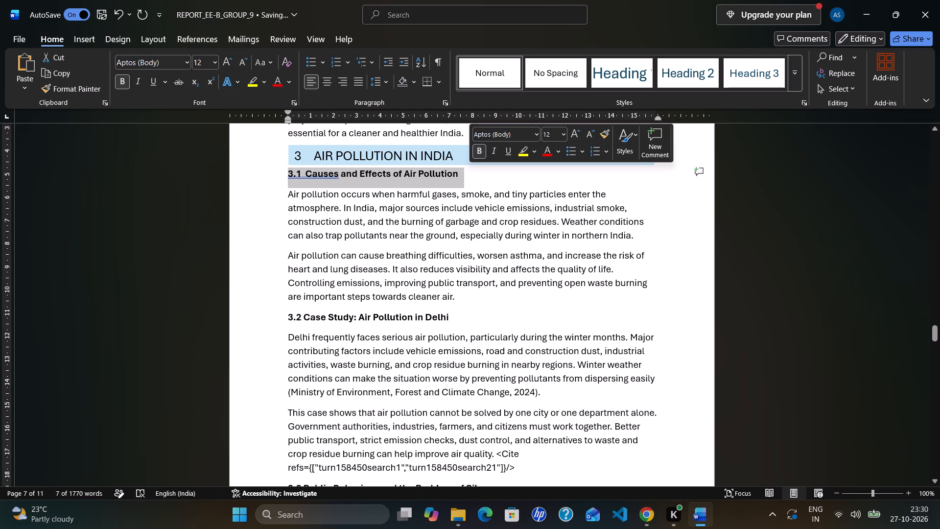
pyautogui.click(483, 151)
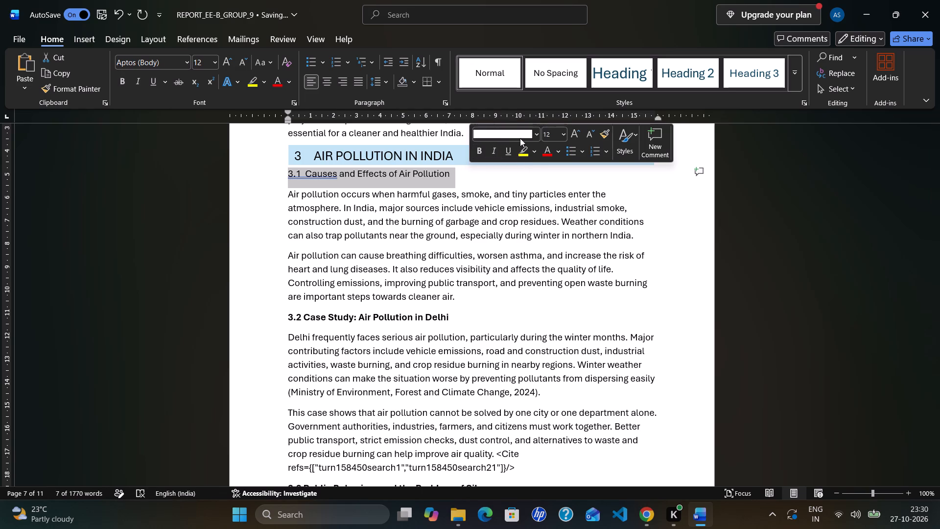
pyautogui.click(565, 132)
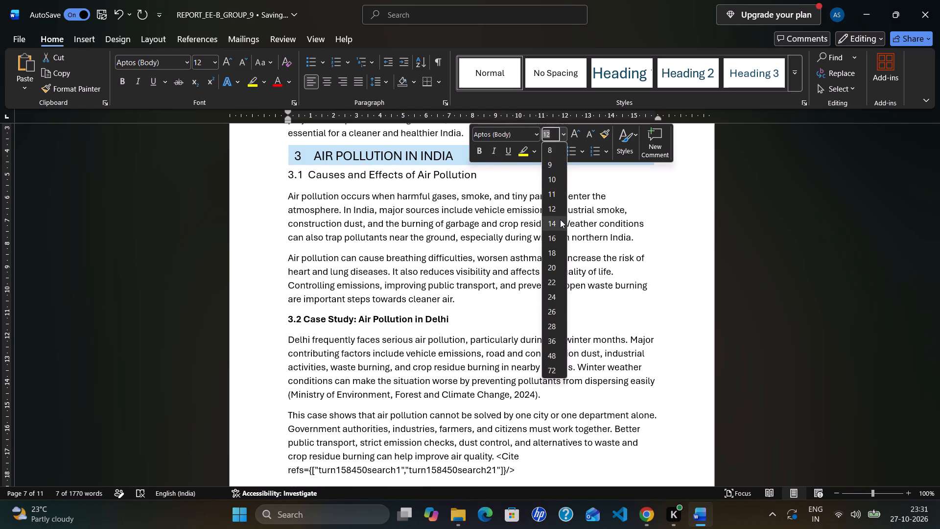
pyautogui.click(549, 222)
pyautogui.click(479, 152)
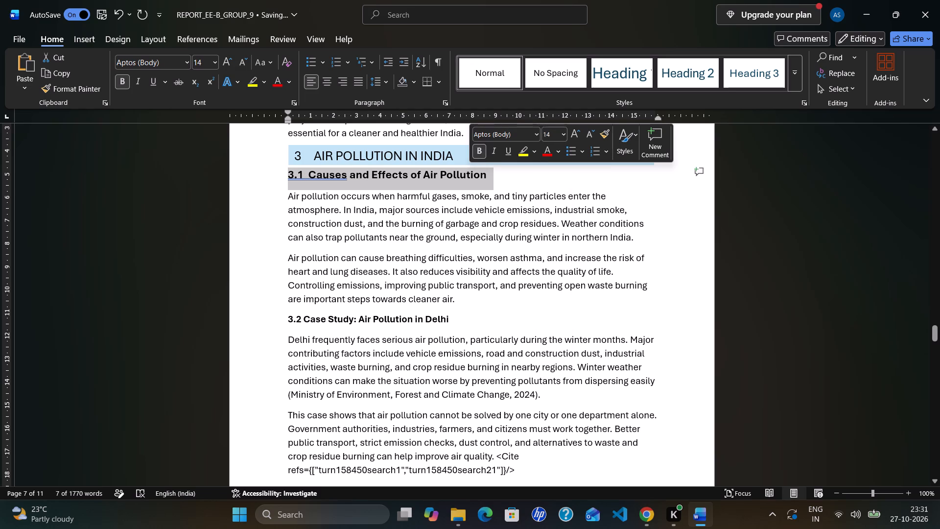
# Set the subheading "3.2 Case Study: Air Pollution in Delhi" to 14 pt and add an extra space after its number.
pyautogui.moveTo(288, 316); pyautogui.dragTo(446, 322)
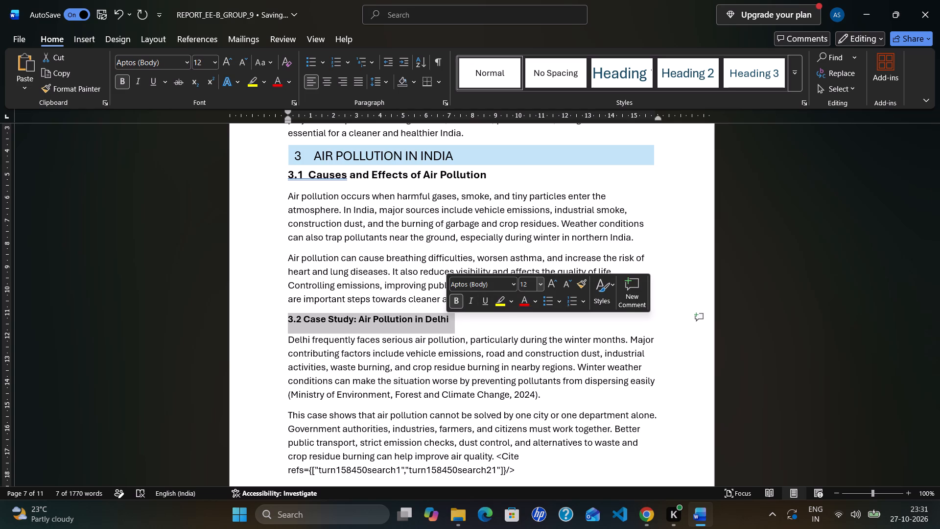
pyautogui.click(539, 288)
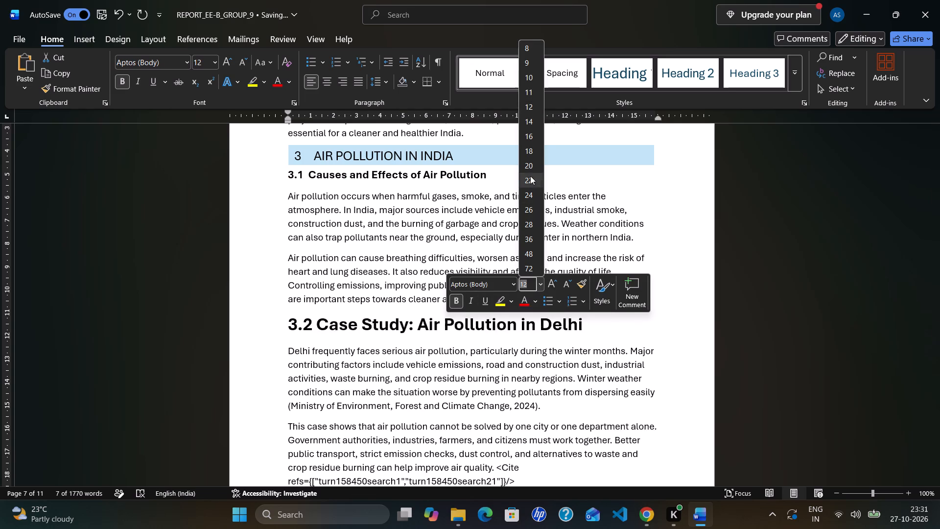
pyautogui.click(527, 124)
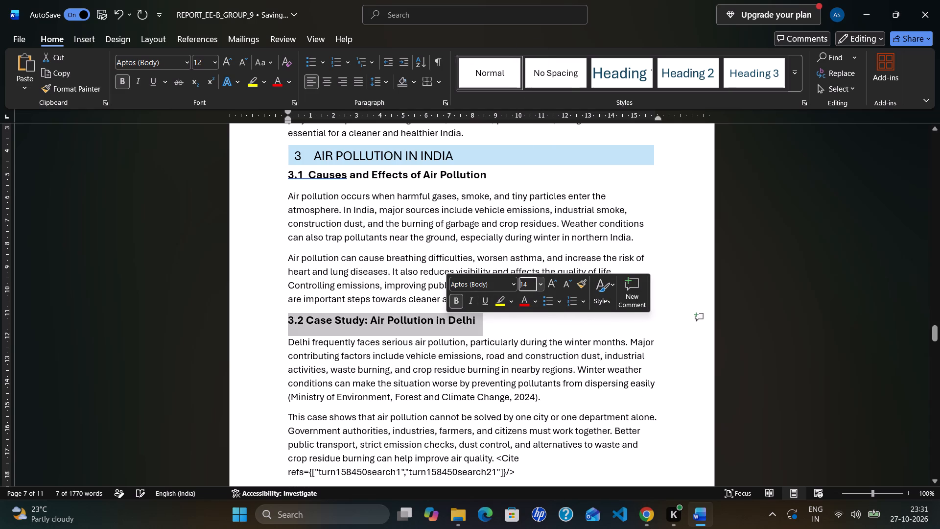
pyautogui.click(303, 320)
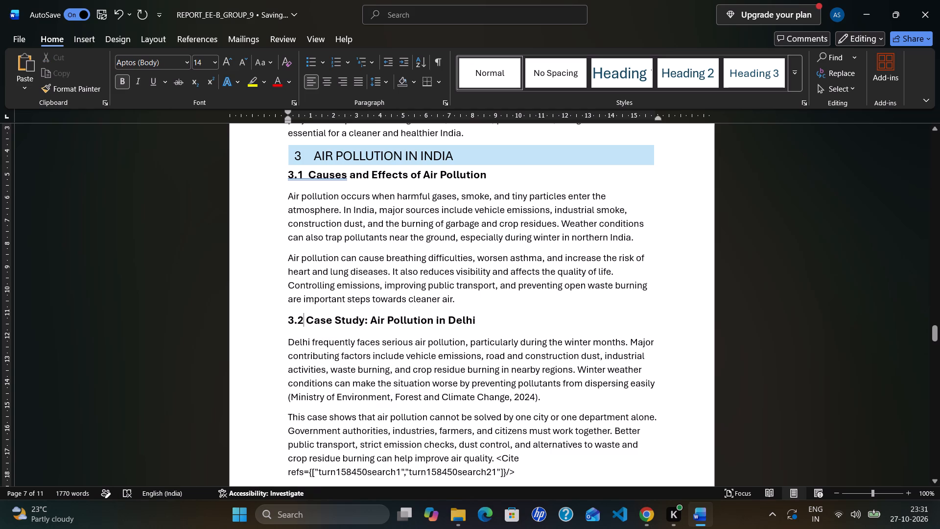
pyautogui.press('space')
# Set the subheading "3.3 Public Behaviour and the Problem of Silence" to 14 pt and add an extra space after its number.
pyautogui.scroll(-7, 333, 314)
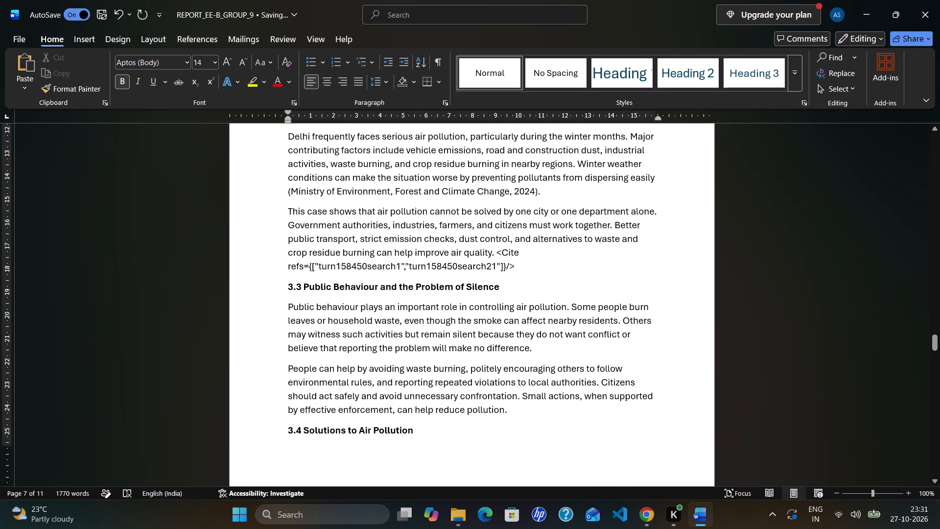
pyautogui.moveTo(287, 287); pyautogui.dragTo(354, 279)
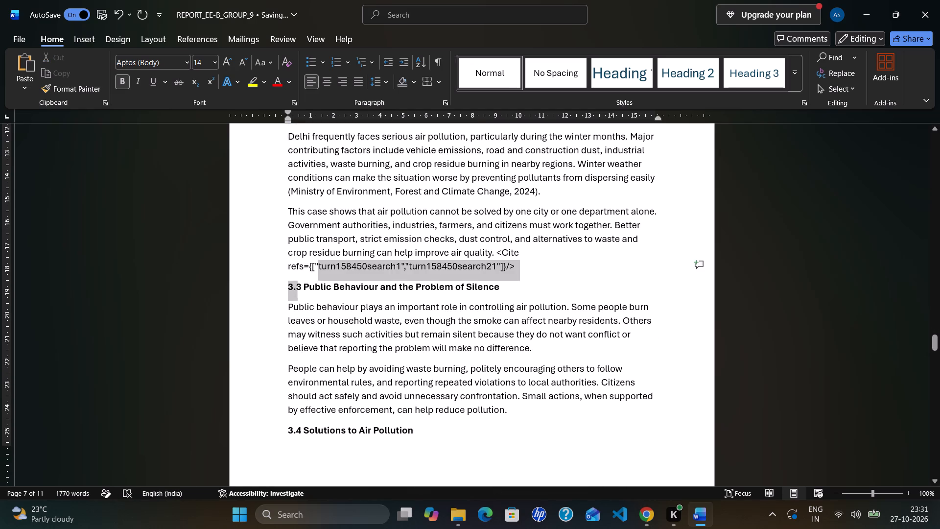
pyautogui.moveTo(354, 279); pyautogui.dragTo(495, 289)
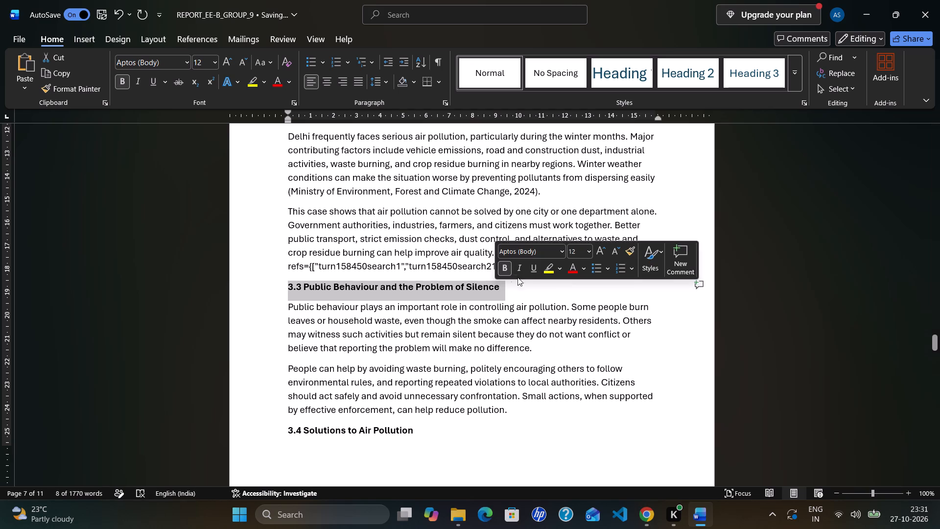
pyautogui.click(586, 252)
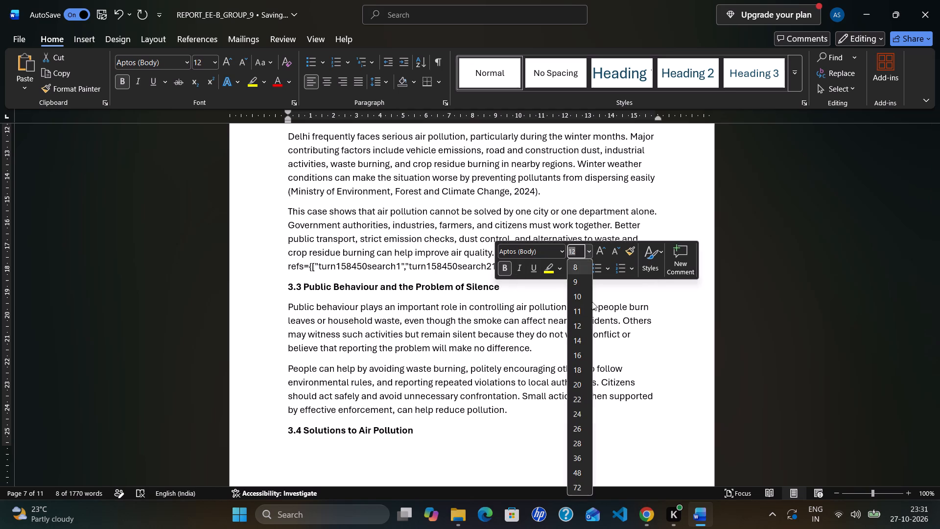
pyautogui.click(577, 342)
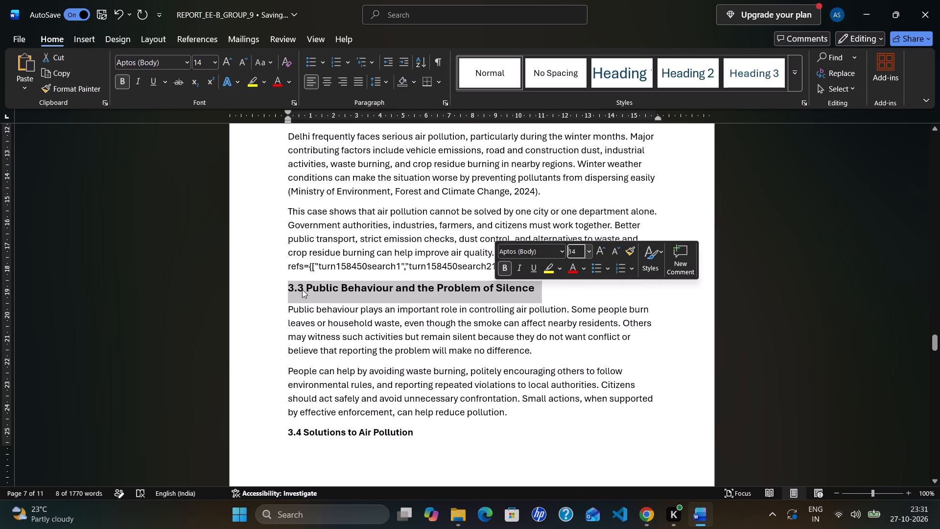
pyautogui.click(305, 287)
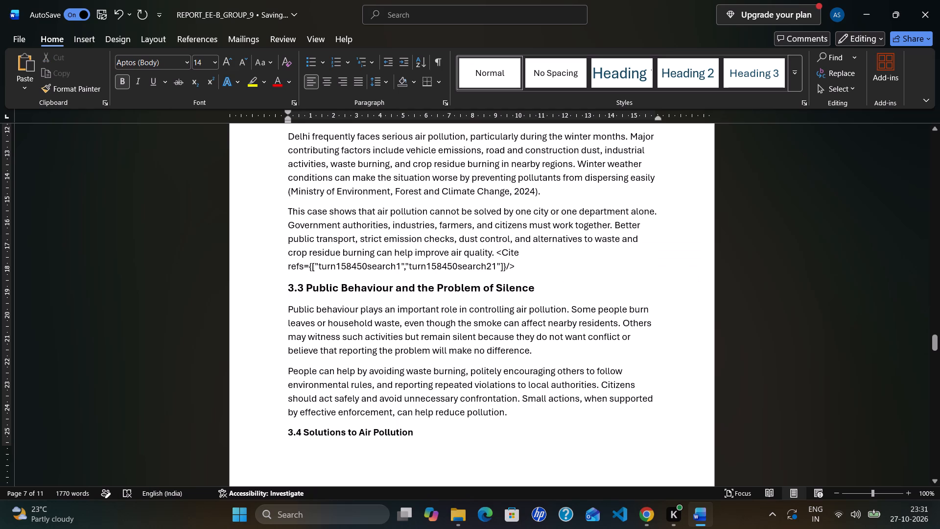
pyautogui.press('space')
# Set the subheading "3.4 Solutions to Air Pollution" to 14 pt and add an extra space after its number.
pyautogui.scroll(-6, 367, 455)
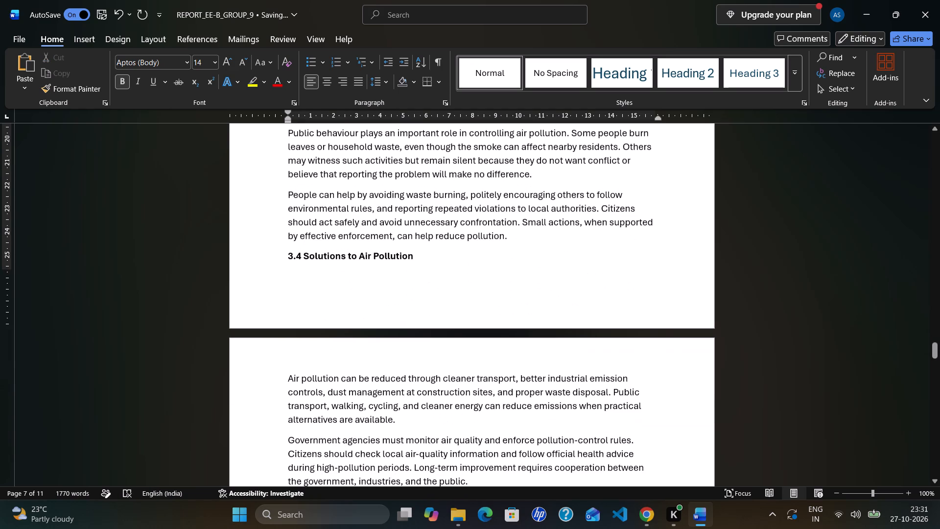
pyautogui.scroll(-2, 348, 410)
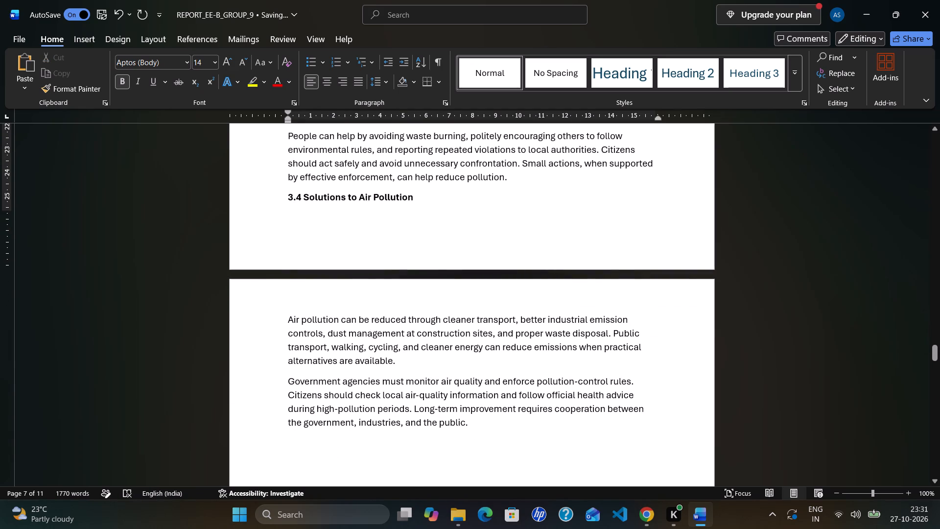
pyautogui.moveTo(285, 198); pyautogui.dragTo(405, 193)
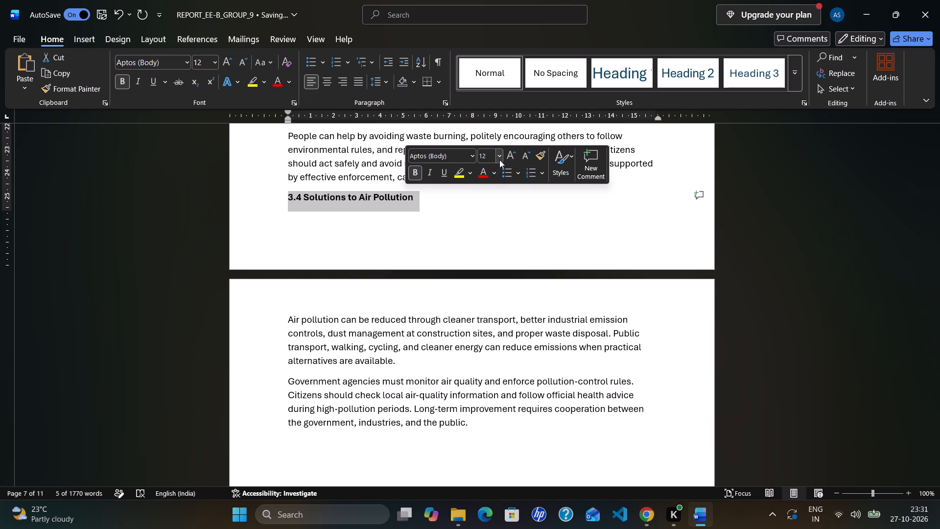
pyautogui.click(501, 158)
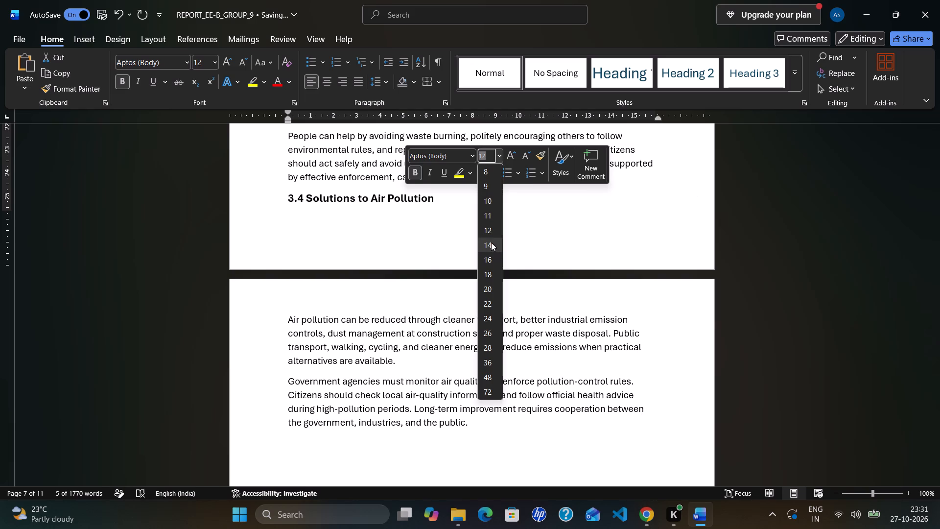
pyautogui.click(491, 242)
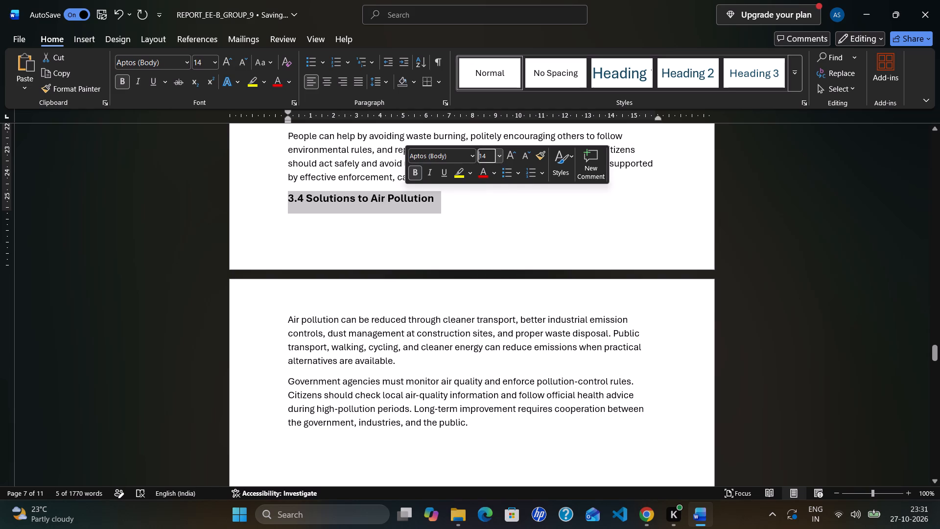
pyautogui.click(305, 195)
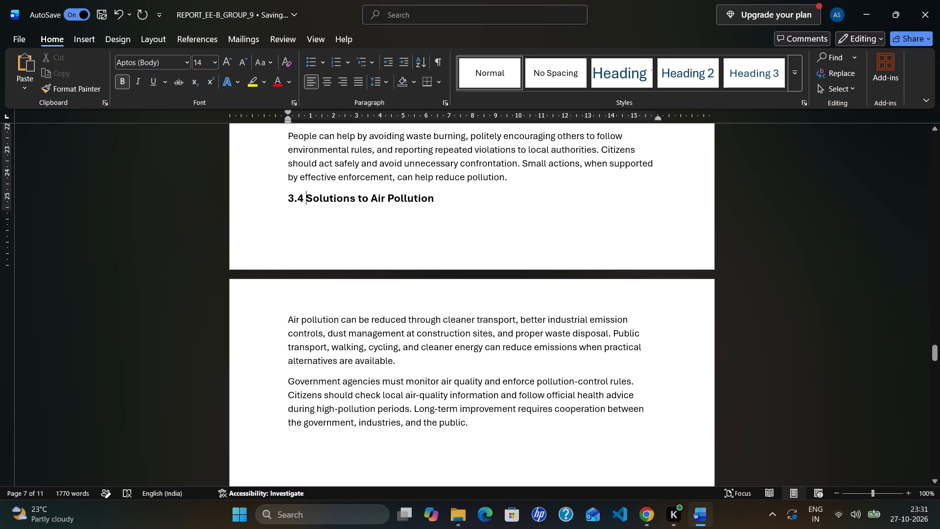
pyautogui.press('space')
# Review the heading formatting and text of Section 3, and look back over Section 2 and the introduction.
pyautogui.scroll(9, 419, 219)
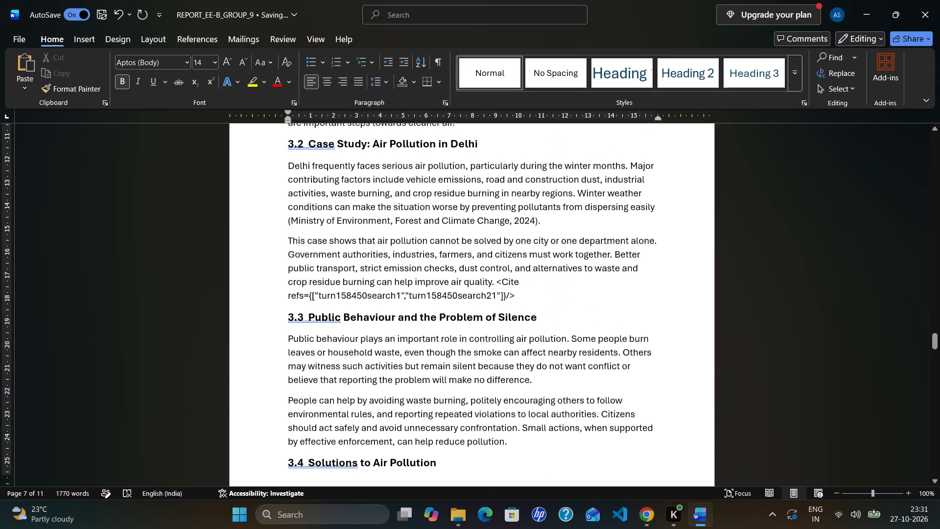
pyautogui.scroll(12, 417, 219)
pyautogui.scroll(-2, 417, 219)
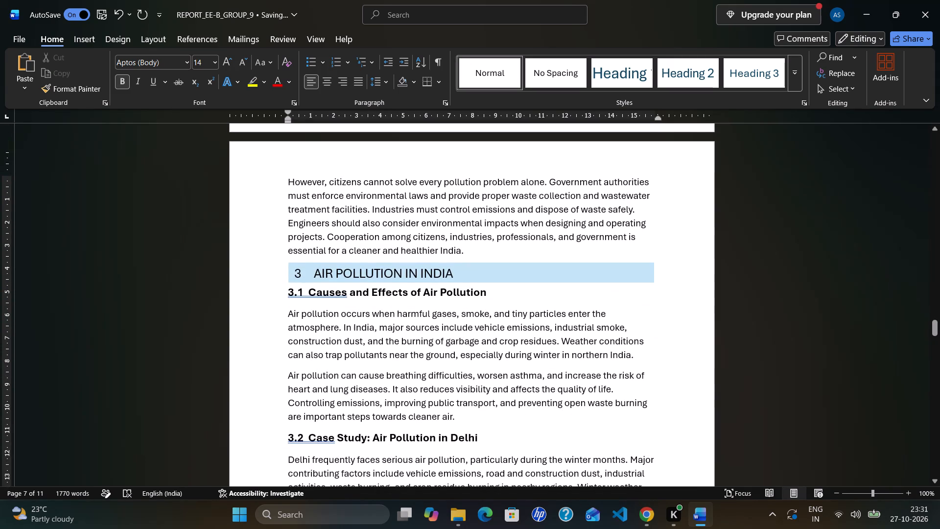
pyautogui.scroll(-2, 417, 219)
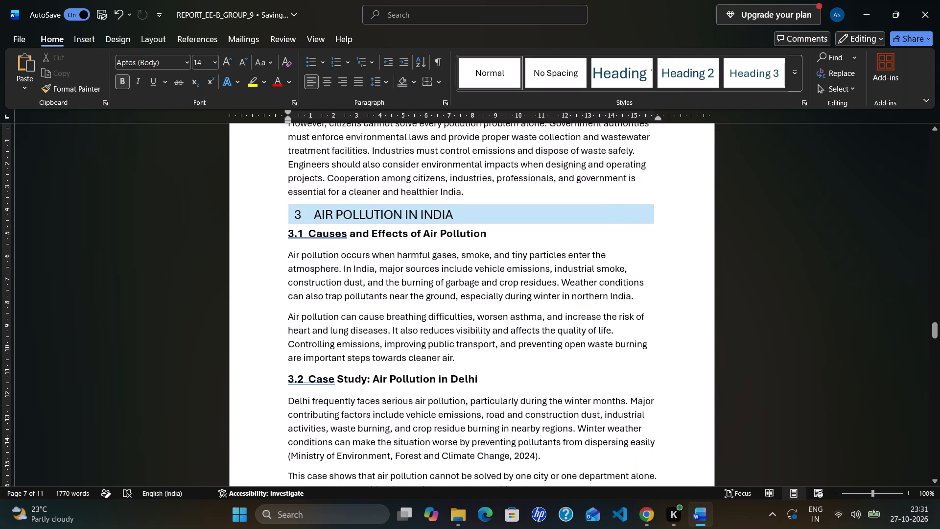
pyautogui.scroll(-4, 417, 219)
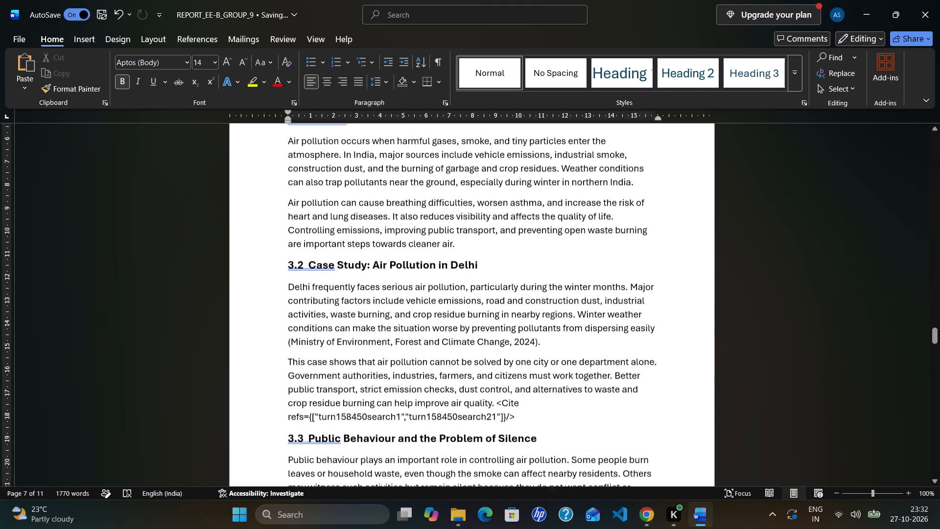
pyautogui.scroll(-16, 417, 219)
pyautogui.scroll(8, 417, 219)
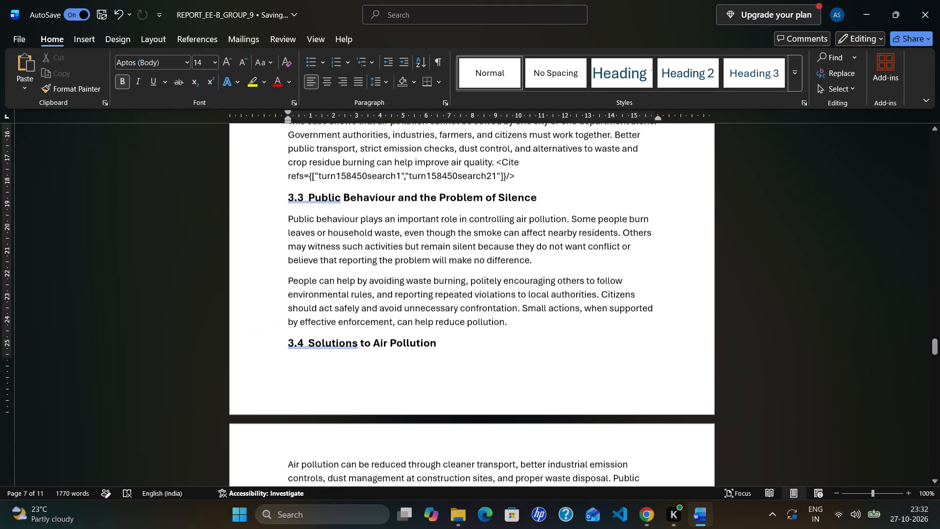
pyautogui.scroll(6, 417, 219)
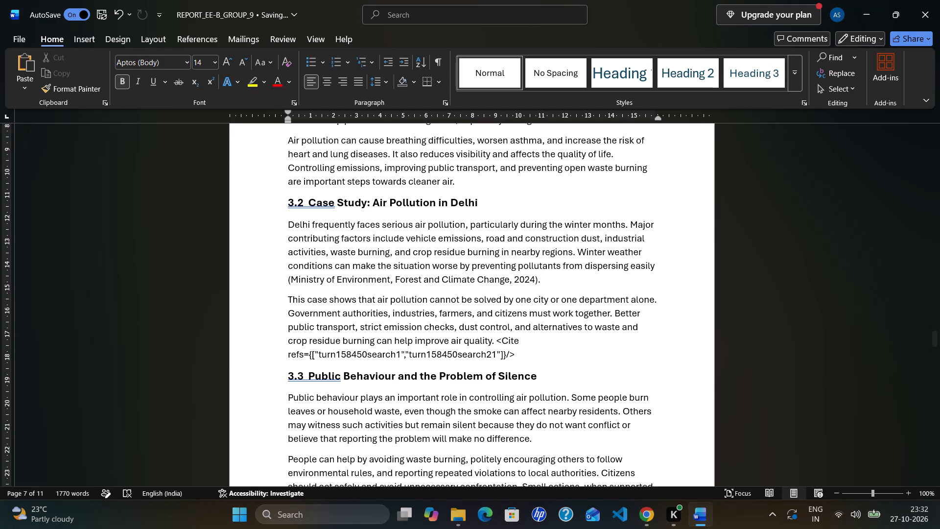
pyautogui.scroll(12, 417, 219)
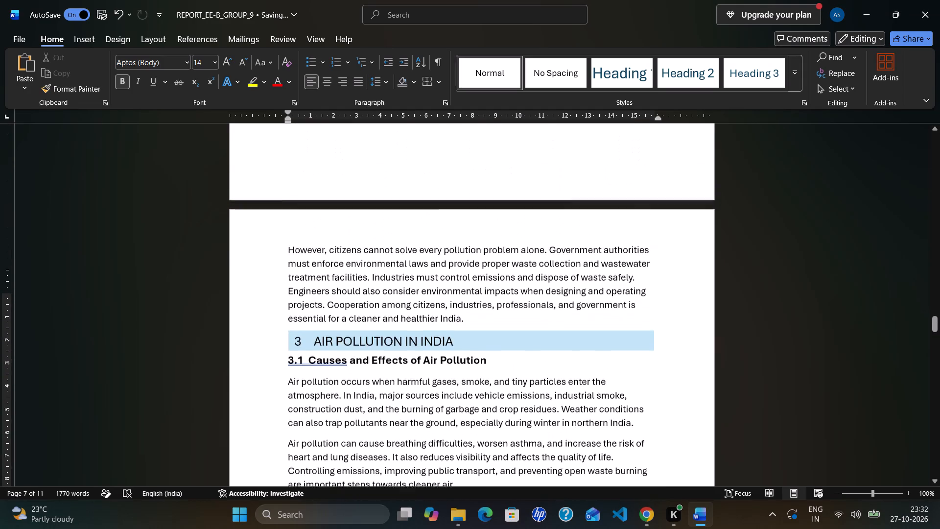
pyautogui.scroll(13, 417, 219)
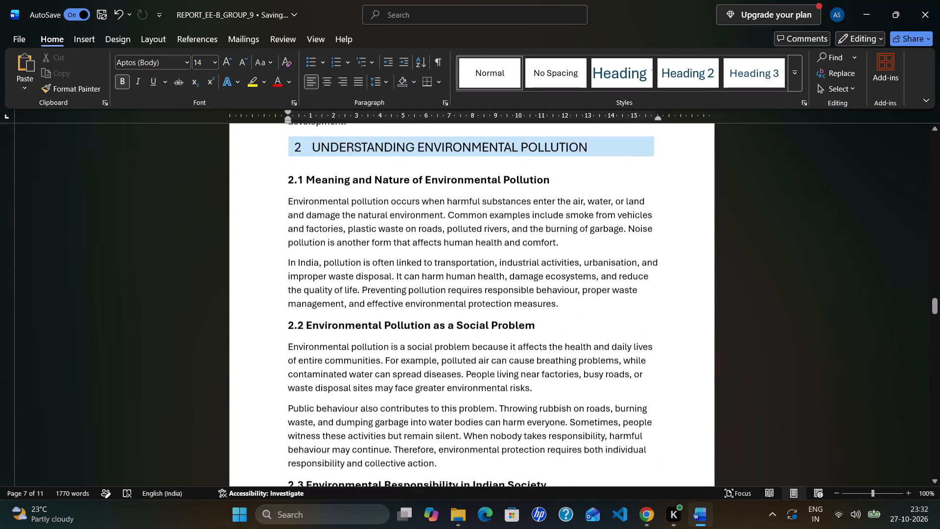
pyautogui.scroll(15, 417, 219)
pyautogui.scroll(9, 417, 219)
# Cut the stray "<Cite refs=…/>" citation code from the end of the Delhi case study in subsection 3.2.
pyautogui.scroll(-14, 417, 219)
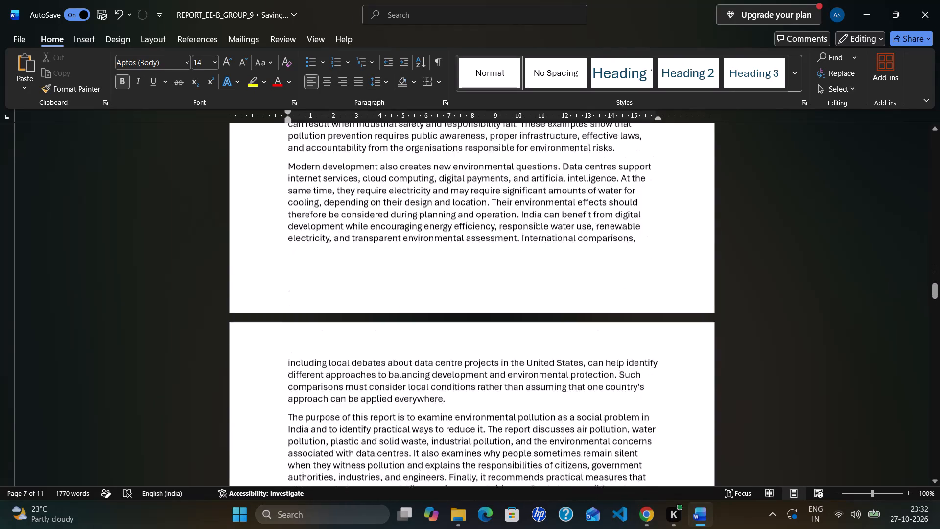
pyautogui.scroll(-20, 417, 219)
pyautogui.scroll(-14, 417, 219)
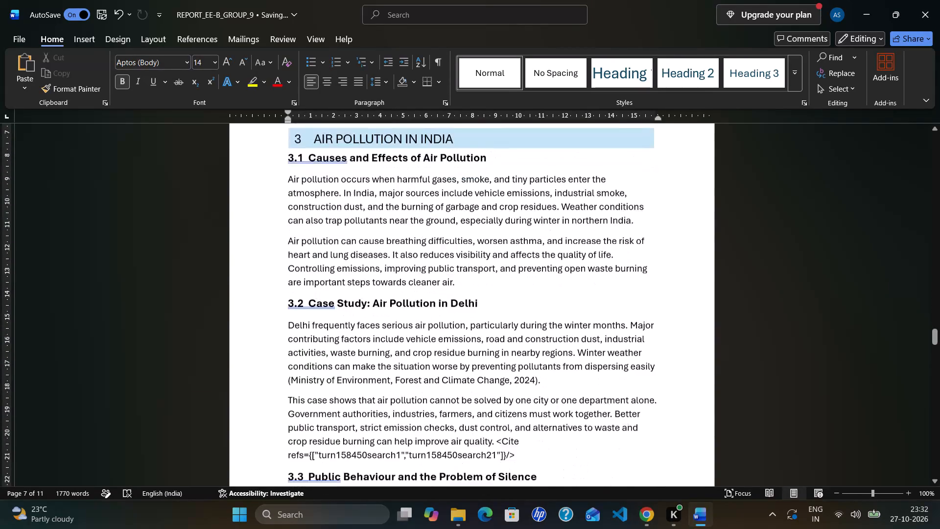
pyautogui.scroll(-6, 417, 219)
pyautogui.scroll(1, 417, 218)
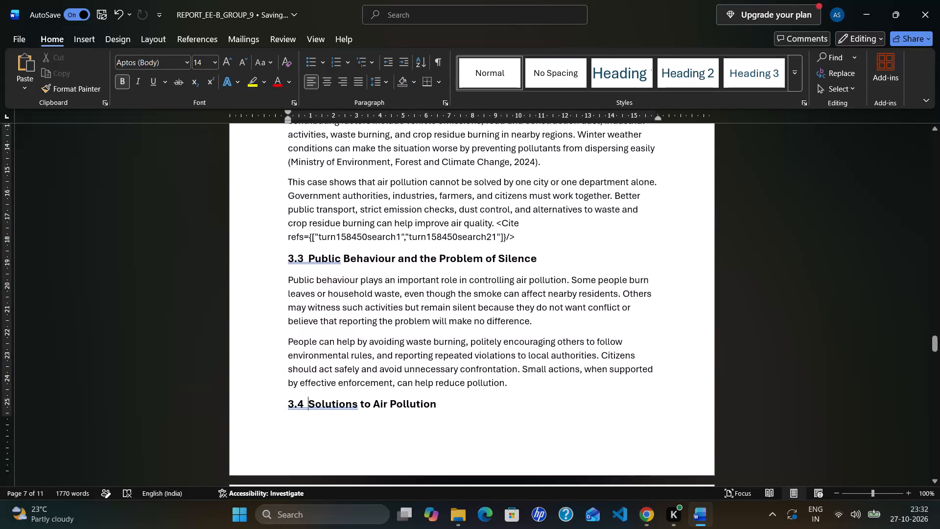
pyautogui.moveTo(493, 222); pyautogui.dragTo(522, 242)
pyautogui.click(509, 229)
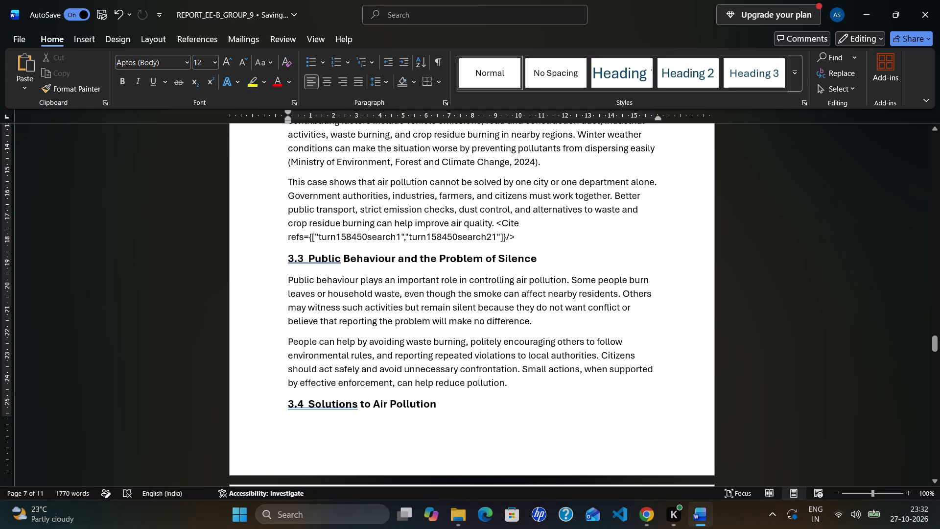
pyautogui.moveTo(495, 223); pyautogui.dragTo(519, 236)
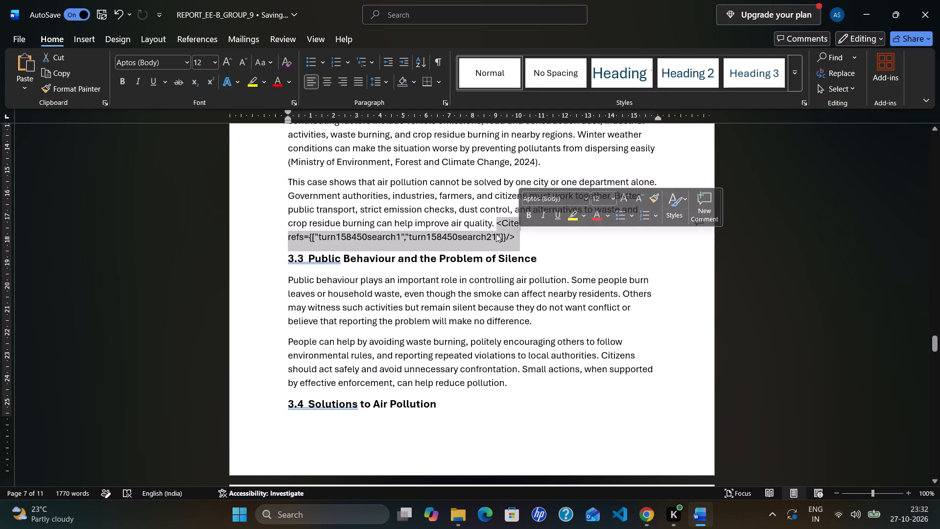
pyautogui.hotkey('ctrl', 'c')
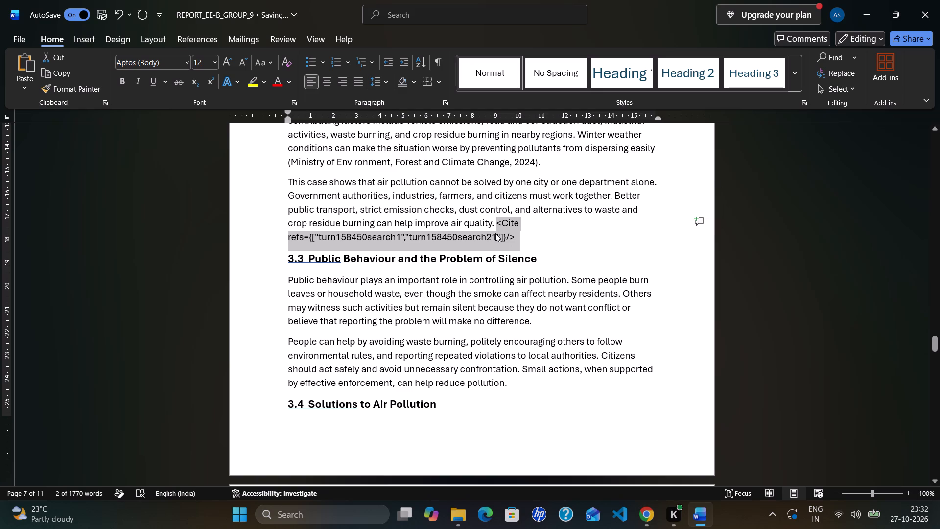
pyautogui.hotkey('ctrl', 'x')
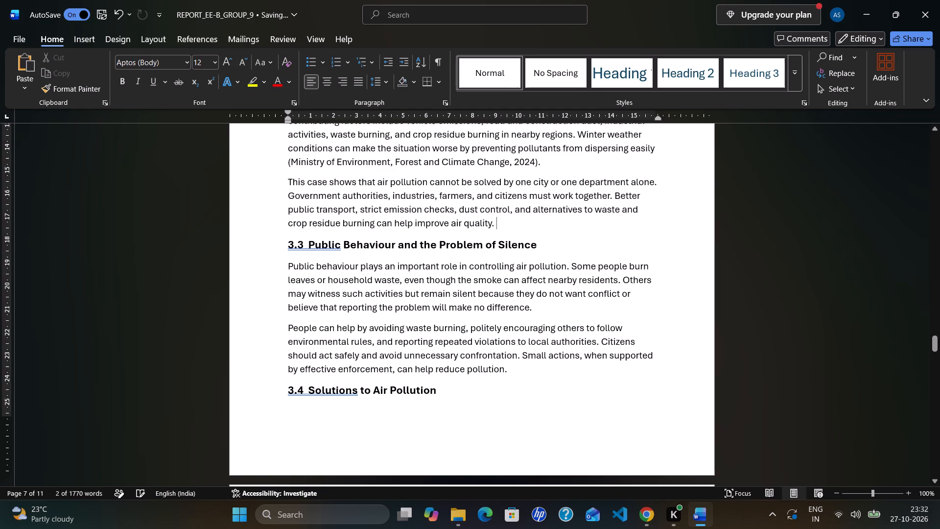
pyautogui.hotkey('alt', 'Tab')
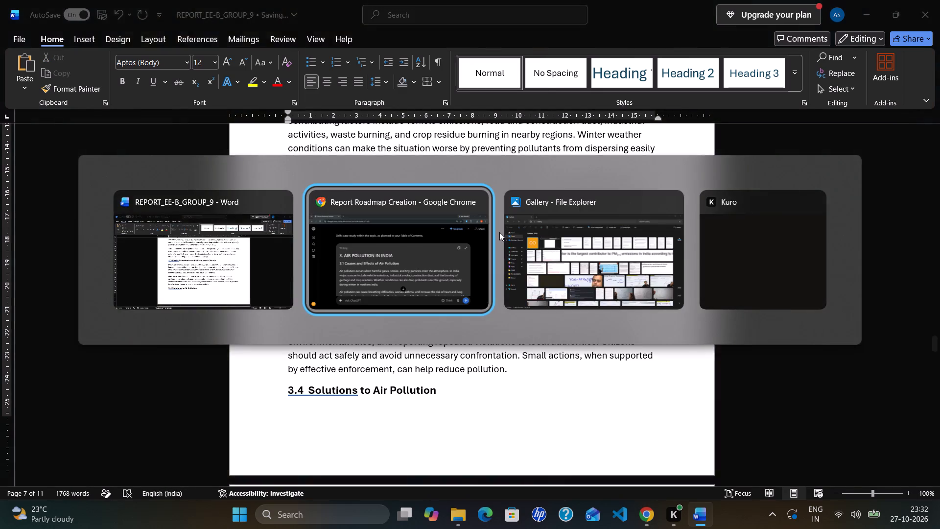
pyautogui.scroll(-3, 470, 316)
pyautogui.scroll(-19, 470, 316)
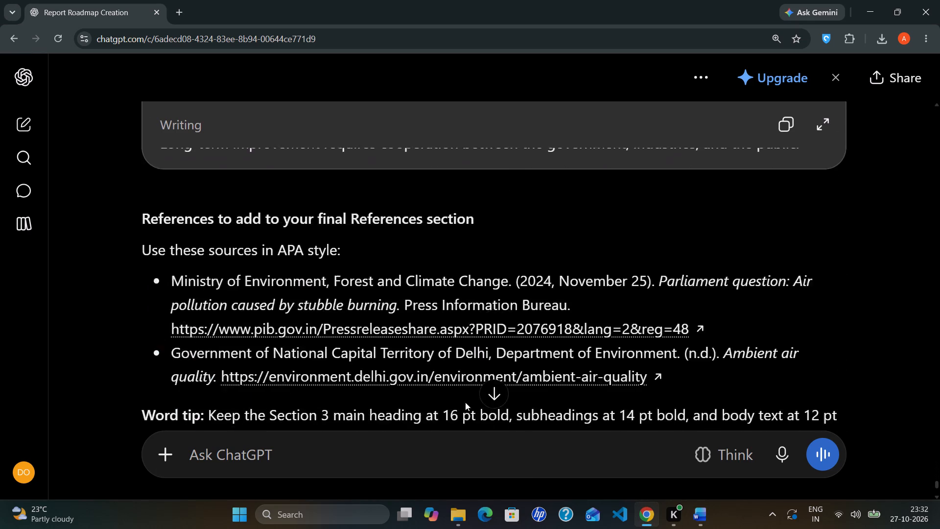